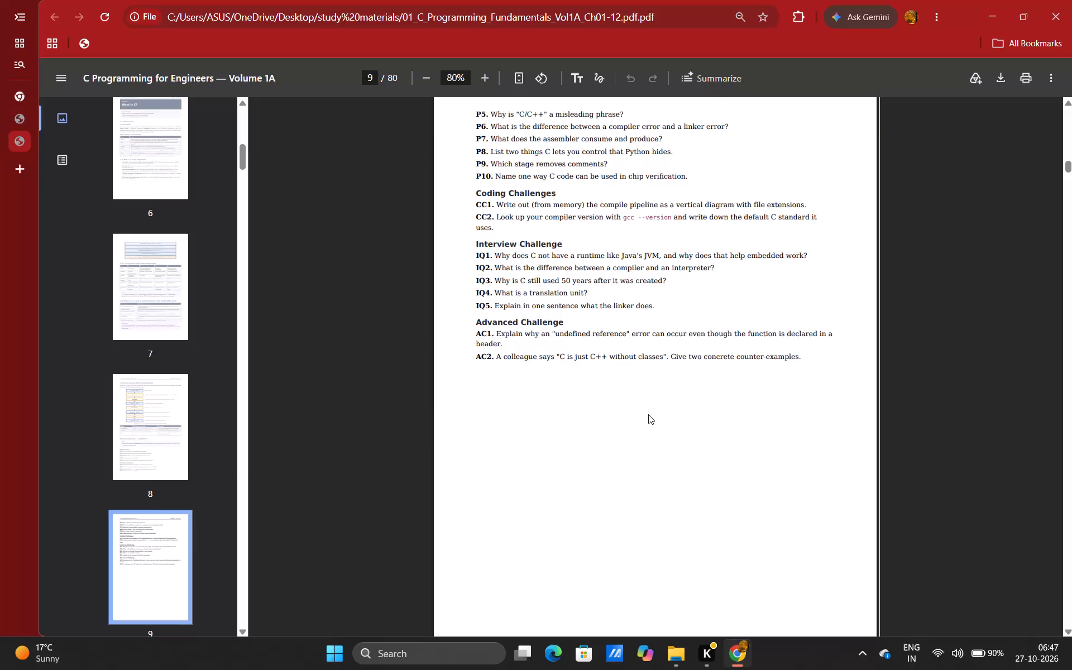
{"action": "scroll", "coordinate": [648, 414], "scroll_direction": "up", "scroll_amount": 11}
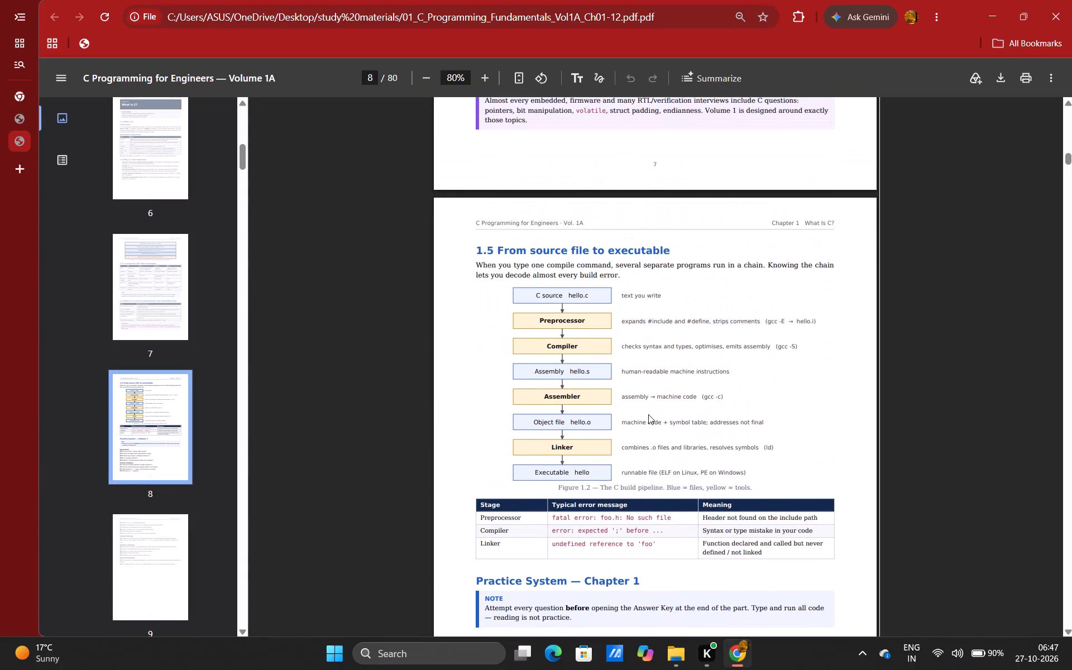
{"action": "scroll", "coordinate": [648, 414], "scroll_direction": "down", "scroll_amount": 1}
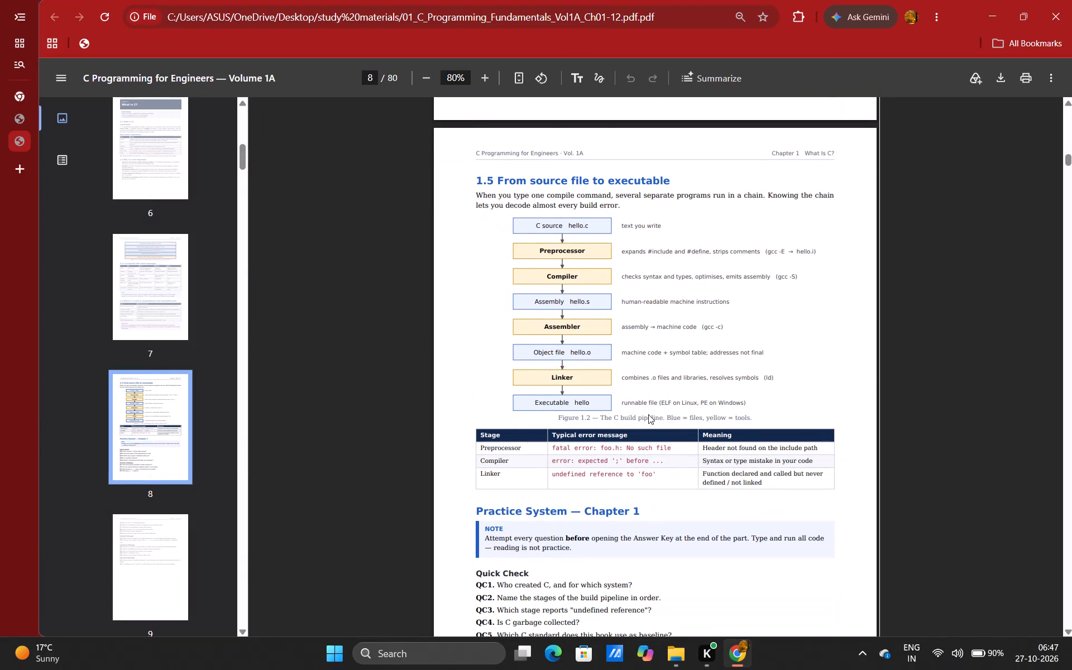
{"action": "scroll", "coordinate": [648, 414], "scroll_direction": "down", "scroll_amount": 1}
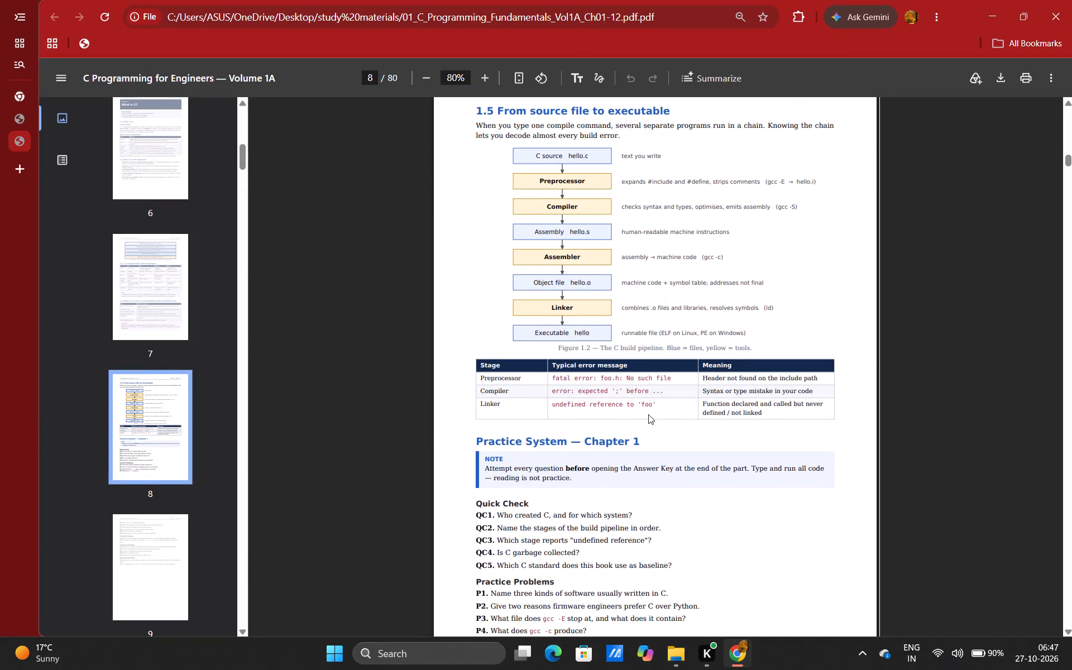
{"action": "scroll", "coordinate": [648, 414], "scroll_direction": "down", "scroll_amount": 1}
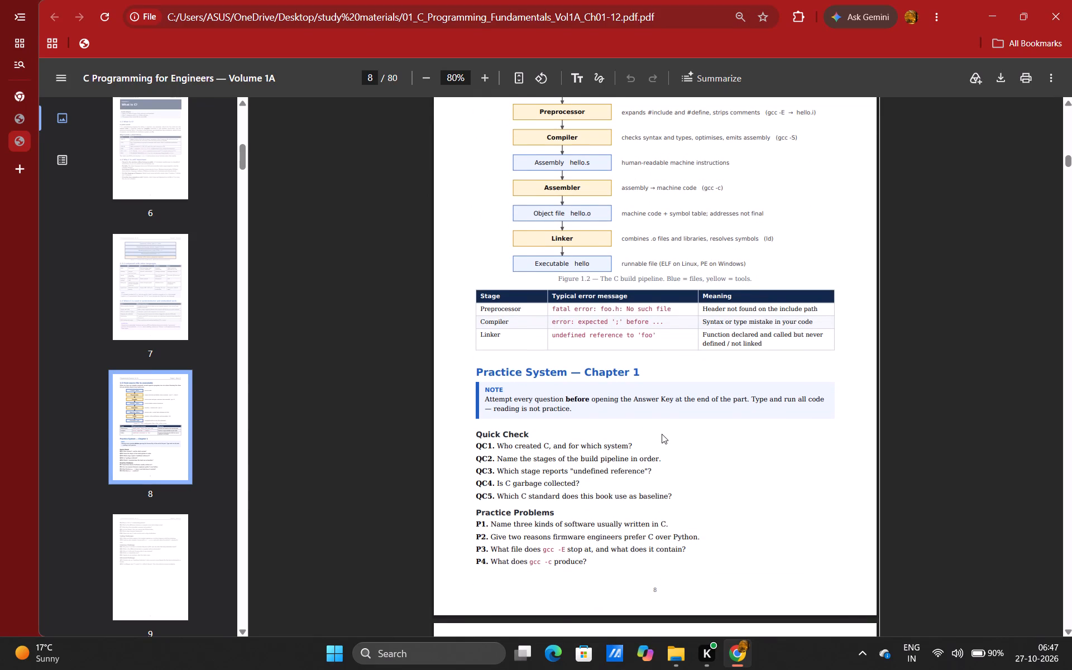
{"action": "scroll", "coordinate": [666, 438], "scroll_direction": "down", "scroll_amount": 1}
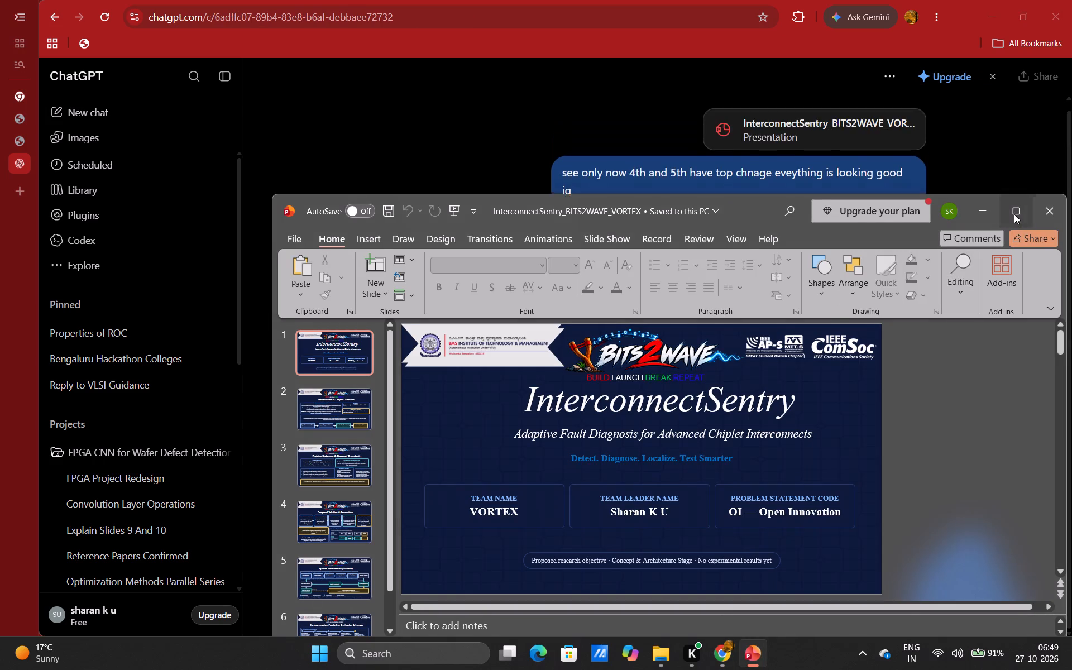
{"action": "scroll", "coordinate": [486, 496], "scroll_direction": "down", "scroll_amount": 2}
{"action": "scroll", "coordinate": [709, 259], "scroll_direction": "up", "scroll_amount": 4}
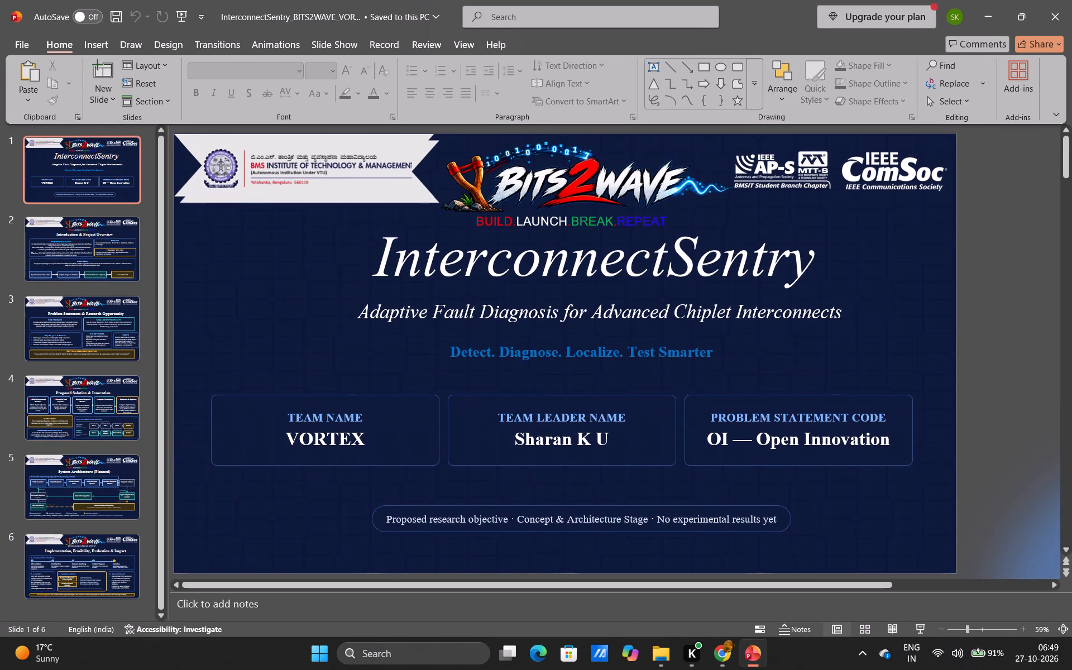
{"action": "left_click", "coordinate": [894, 632]}
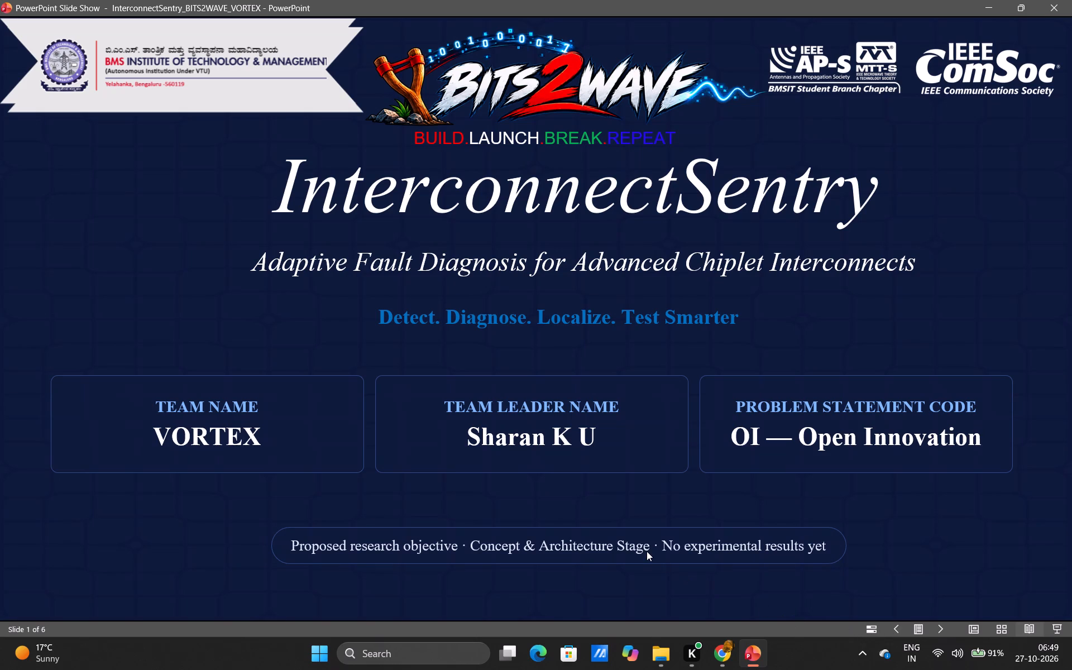
{"action": "key", "text": "Right"}
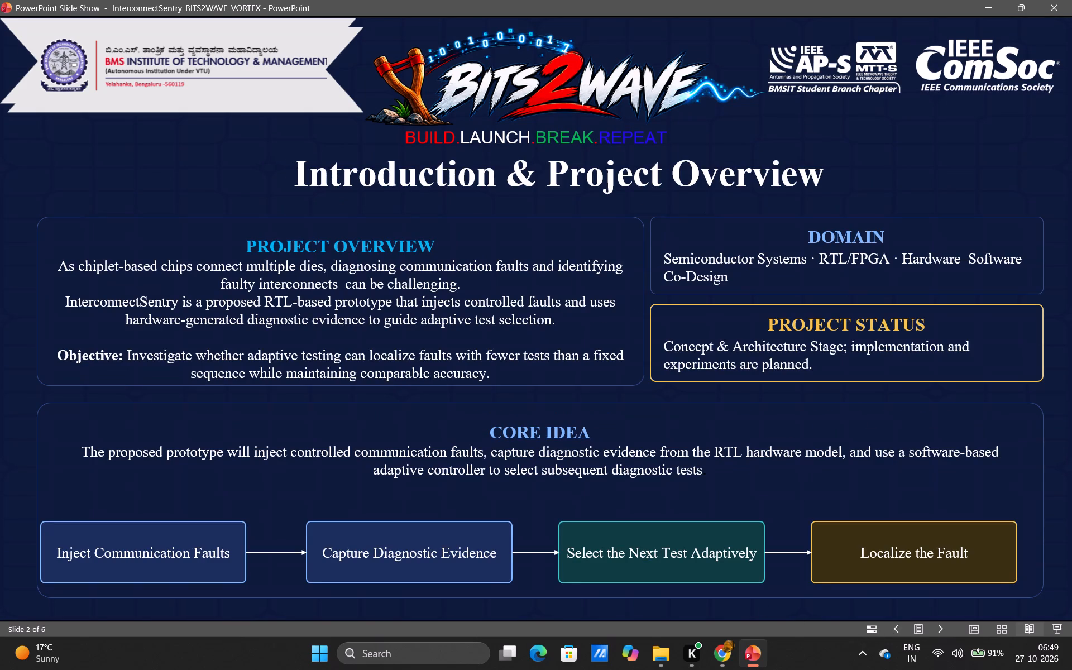
{"action": "key", "text": "Left"}
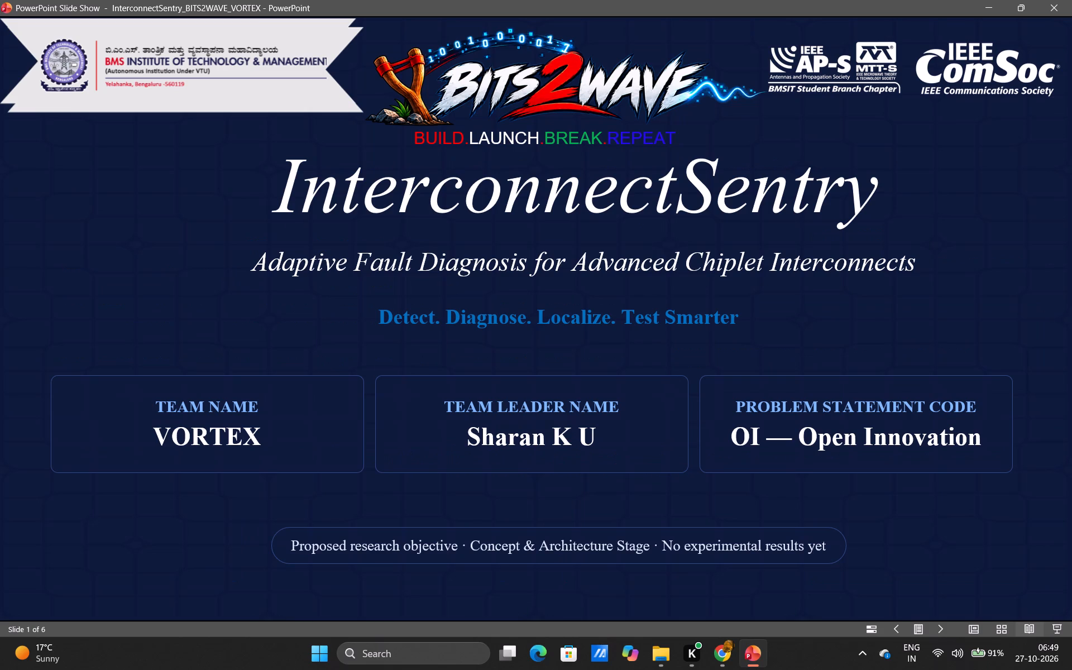
{"action": "key", "text": "Right"}
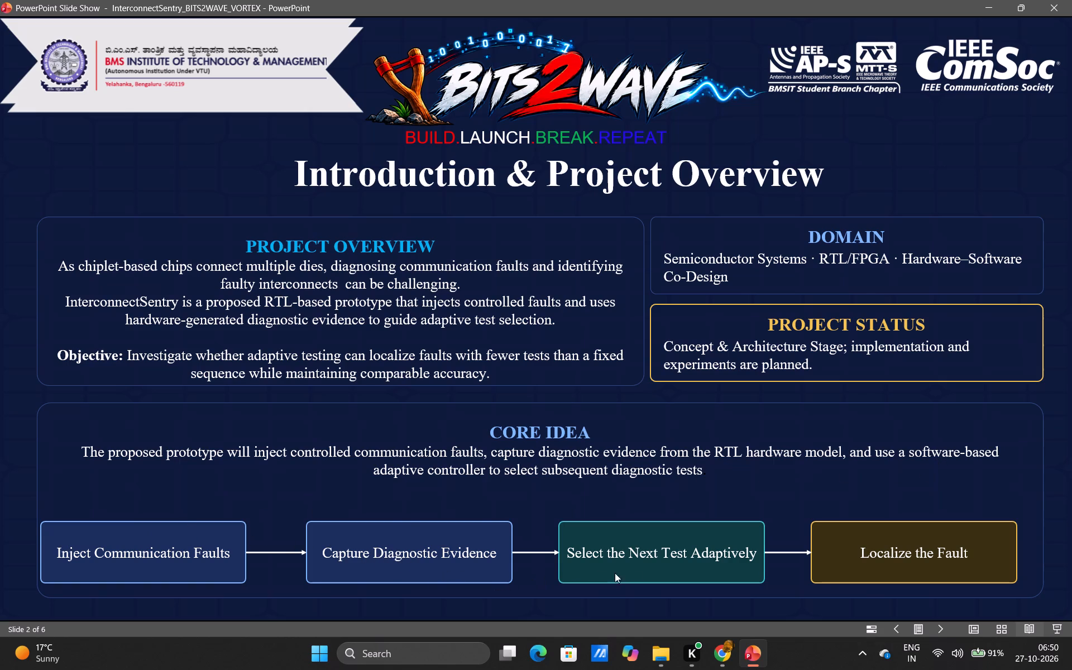
{"action": "key", "text": "Right"}
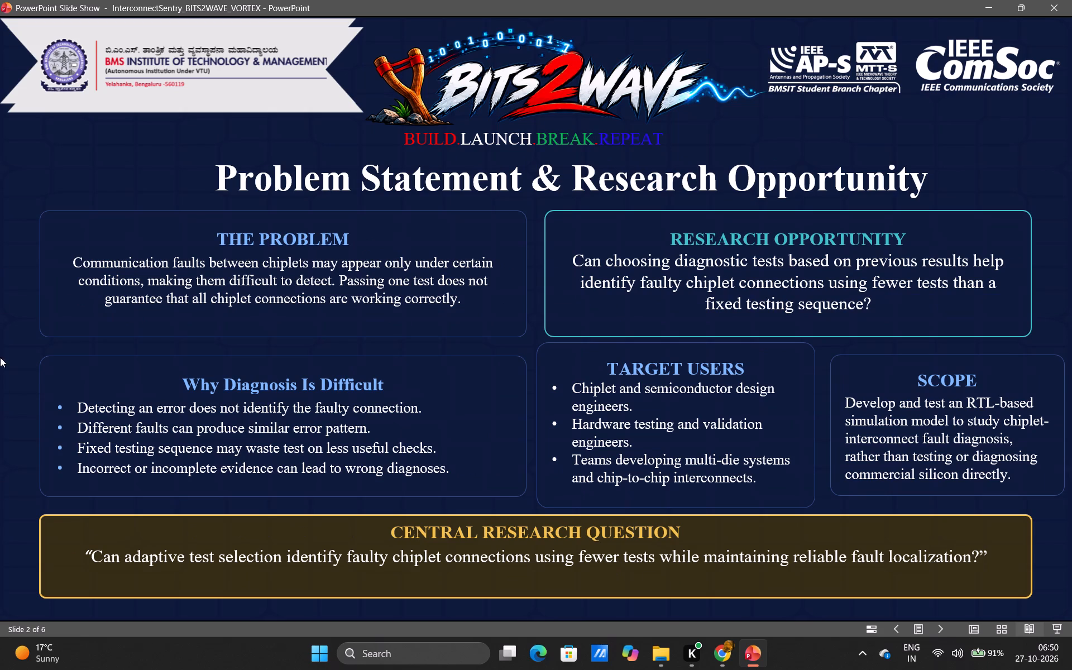
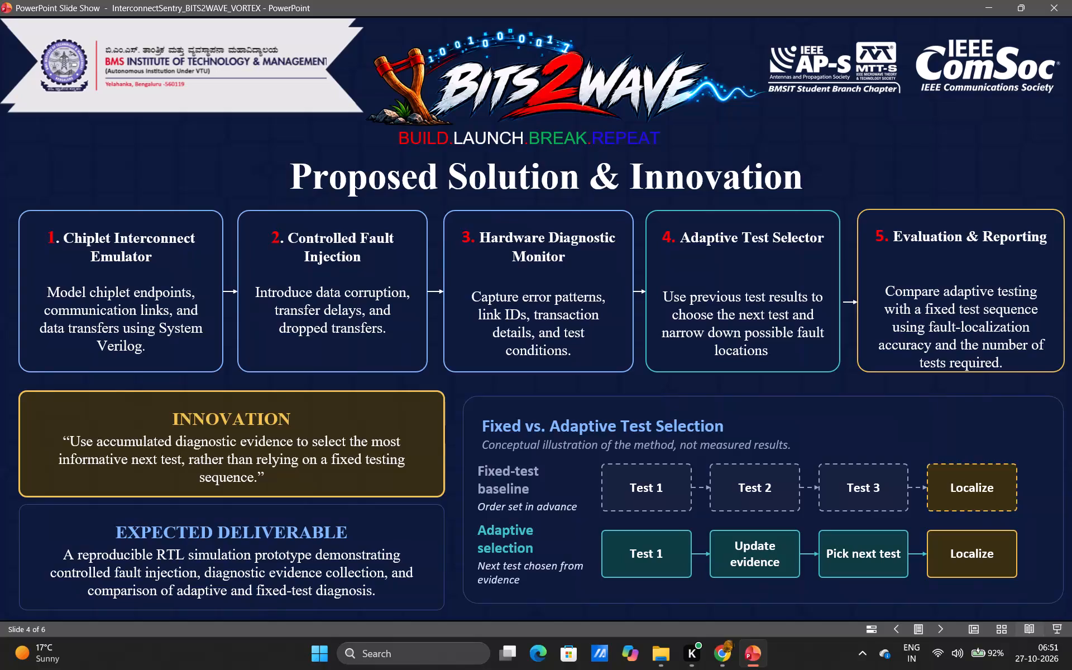
Review slides 4 to 6, covering the proposed solution, planned system architecture, and implementation and evaluation content.
{"action": "key", "text": "Right"}
{"action": "key", "text": "Right"}
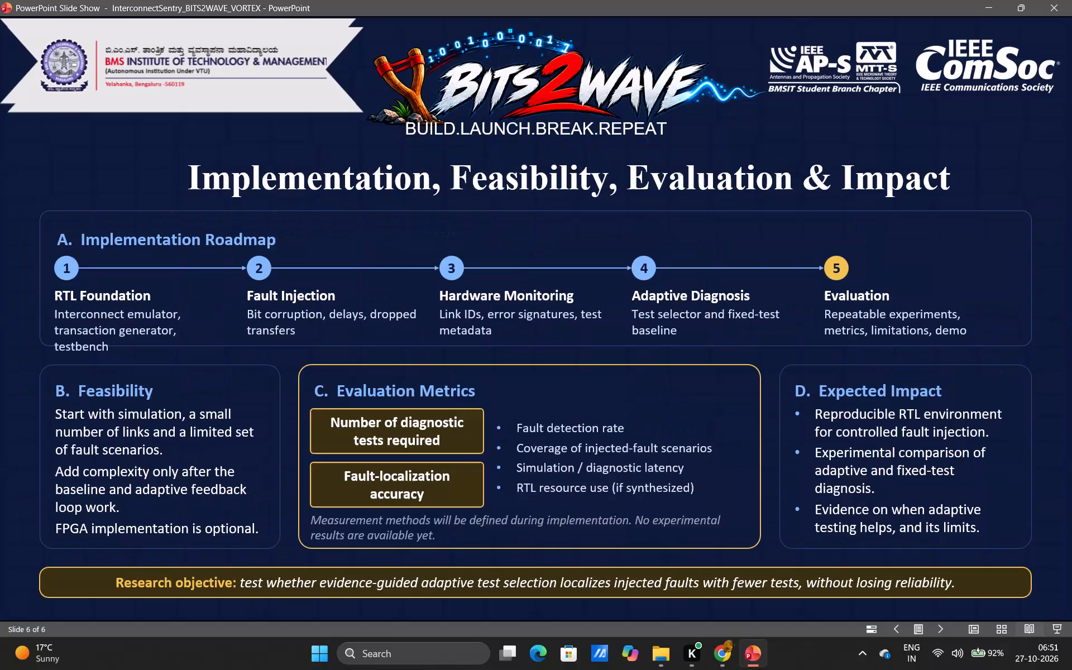
{"action": "key", "text": "Left"}
{"action": "key", "text": "Left"}
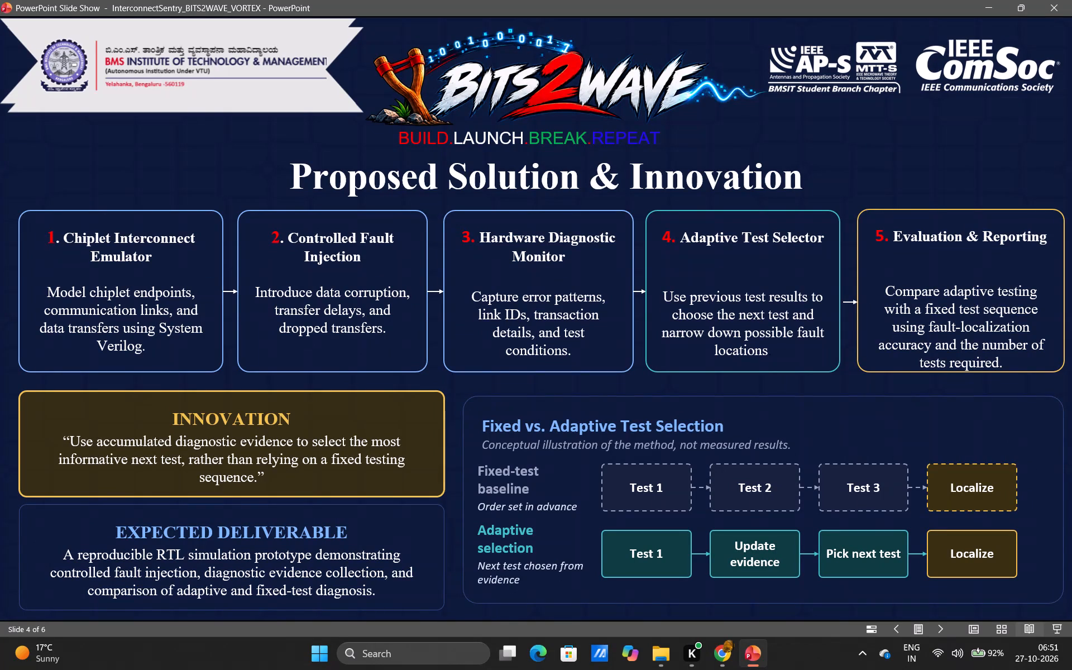
{"action": "key", "text": "Right"}
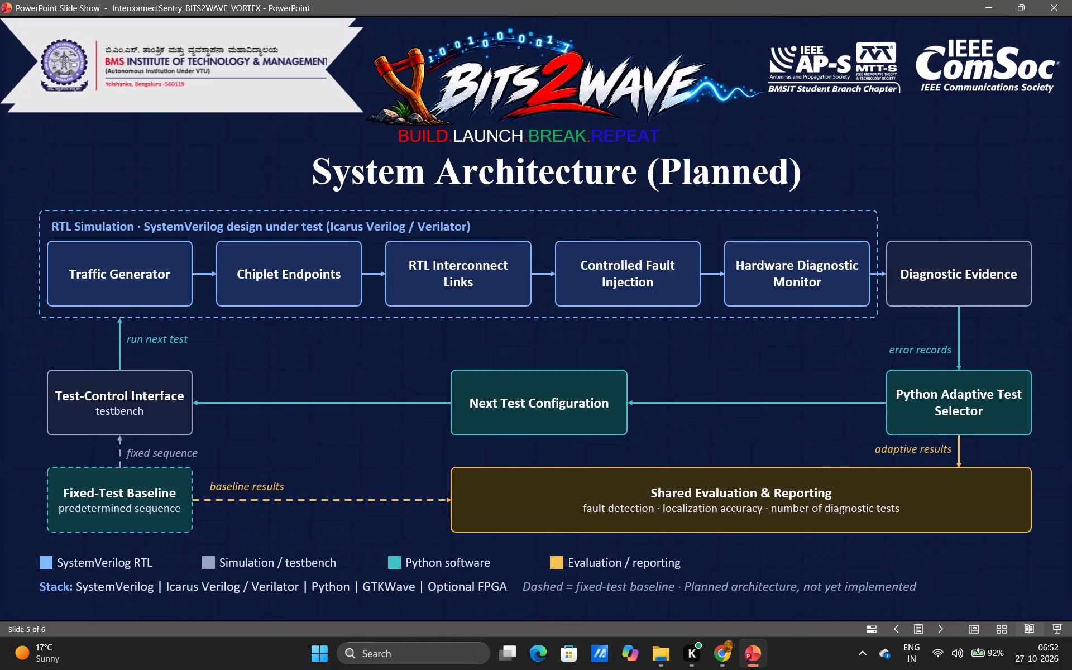
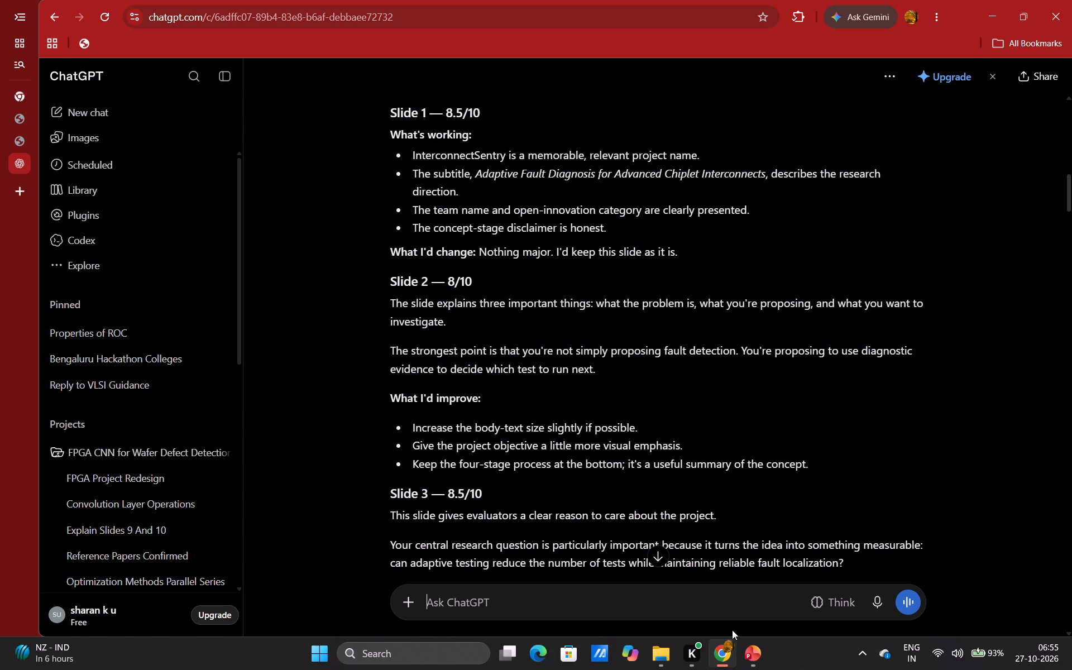
Switch to the PowerPoint slide show and review slides 1 and 2 against ChatGPT's feedback.
{"action": "left_click", "coordinate": [759, 659]}
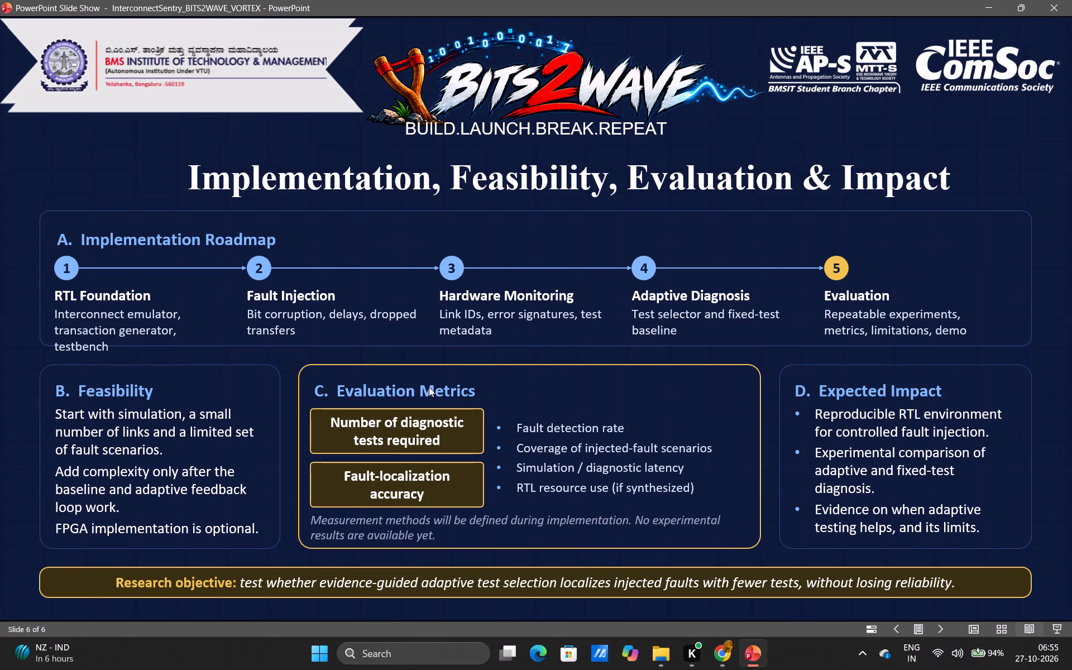
{"action": "key", "text": "Left"}
{"action": "key", "text": "Left"}
{"action": "key", "text": "Left"}
{"action": "key", "text": "Left"}
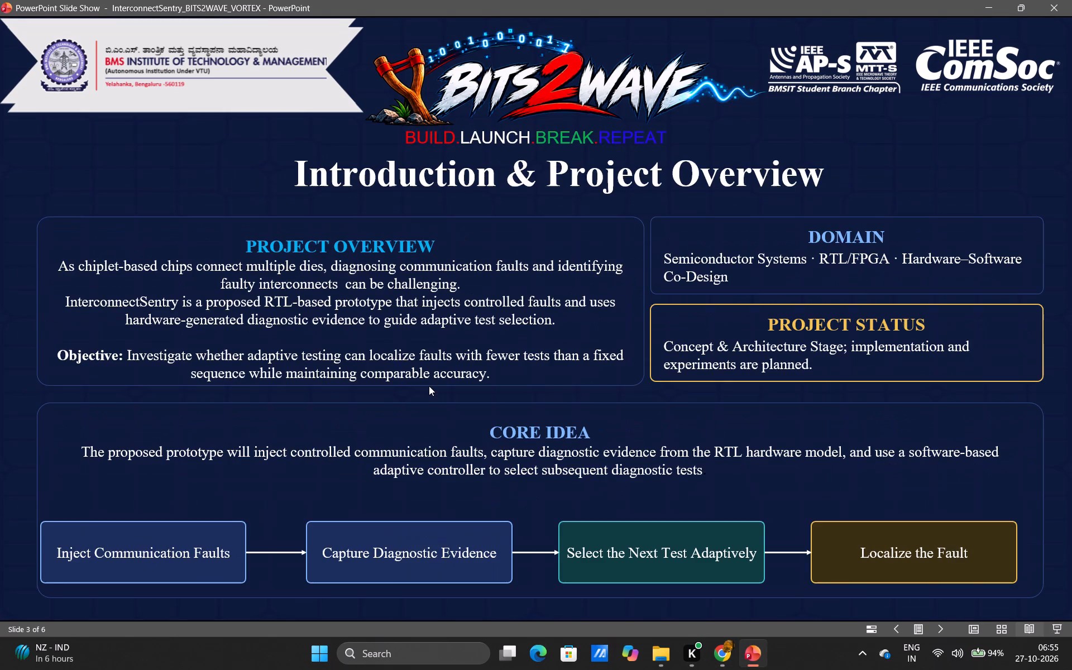
{"action": "key", "text": "Left"}
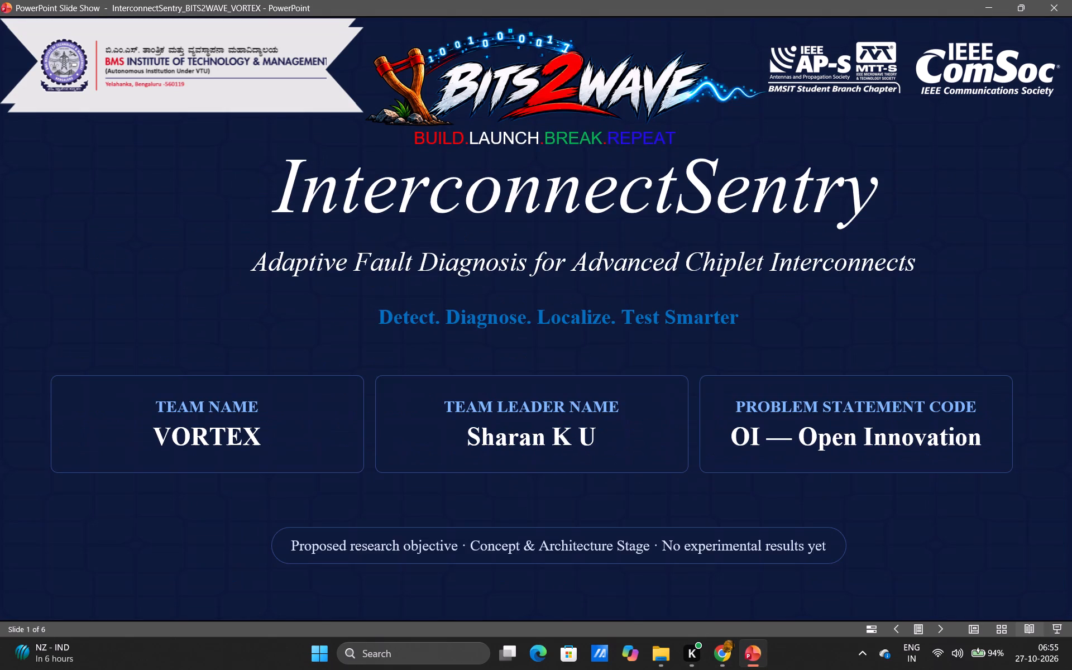
{"action": "key", "text": "Right"}
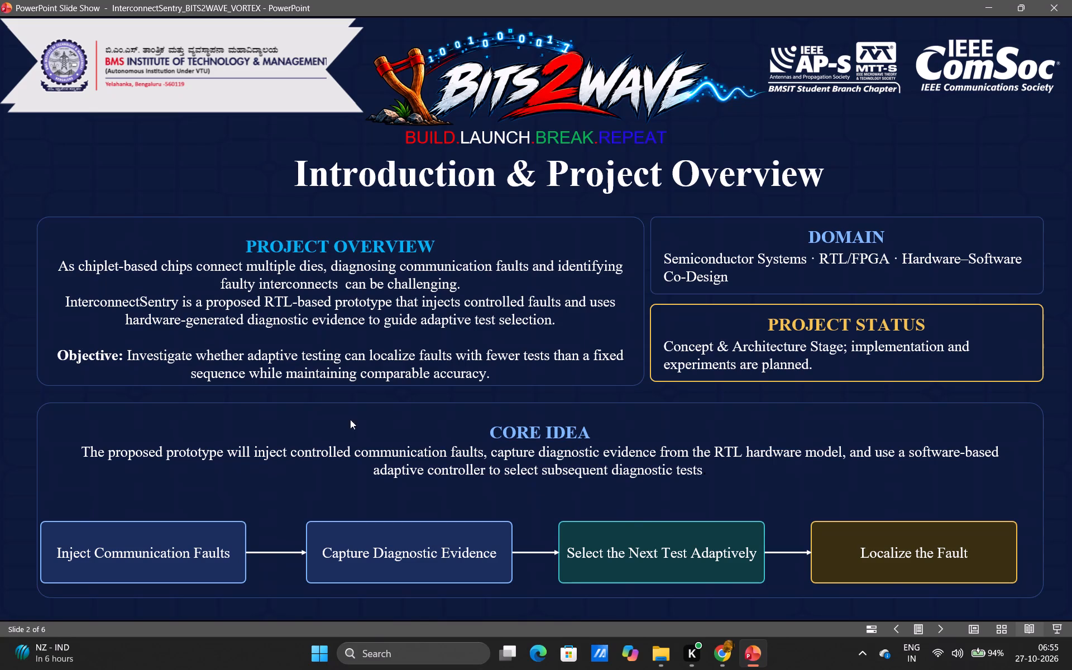
{"action": "left_click", "coordinate": [722, 655]}
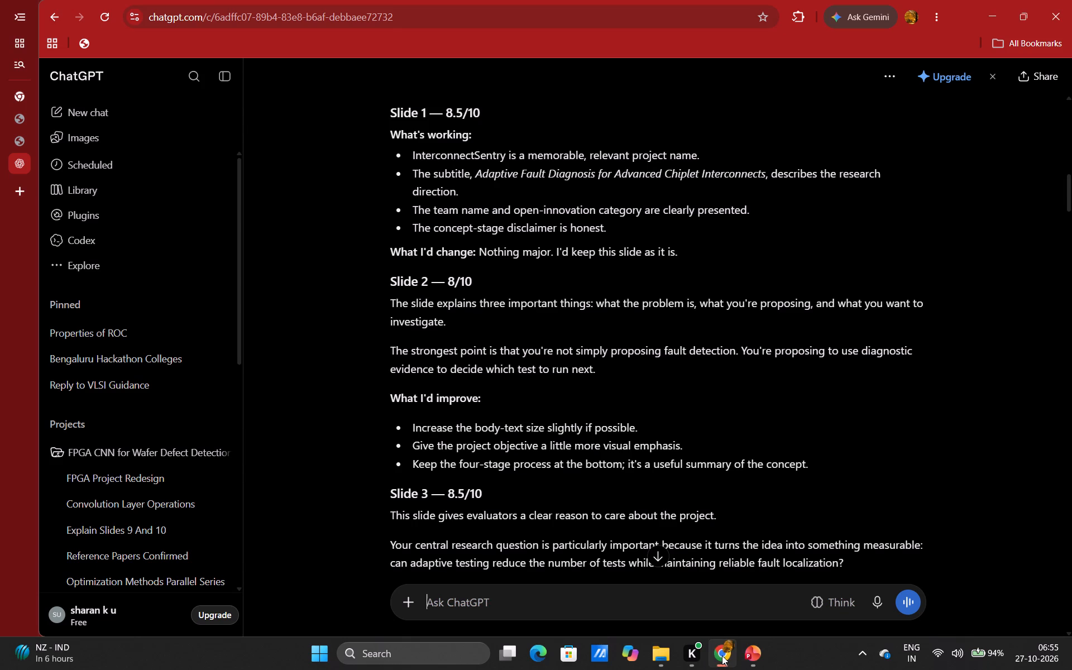
{"action": "left_click", "coordinate": [722, 655]}
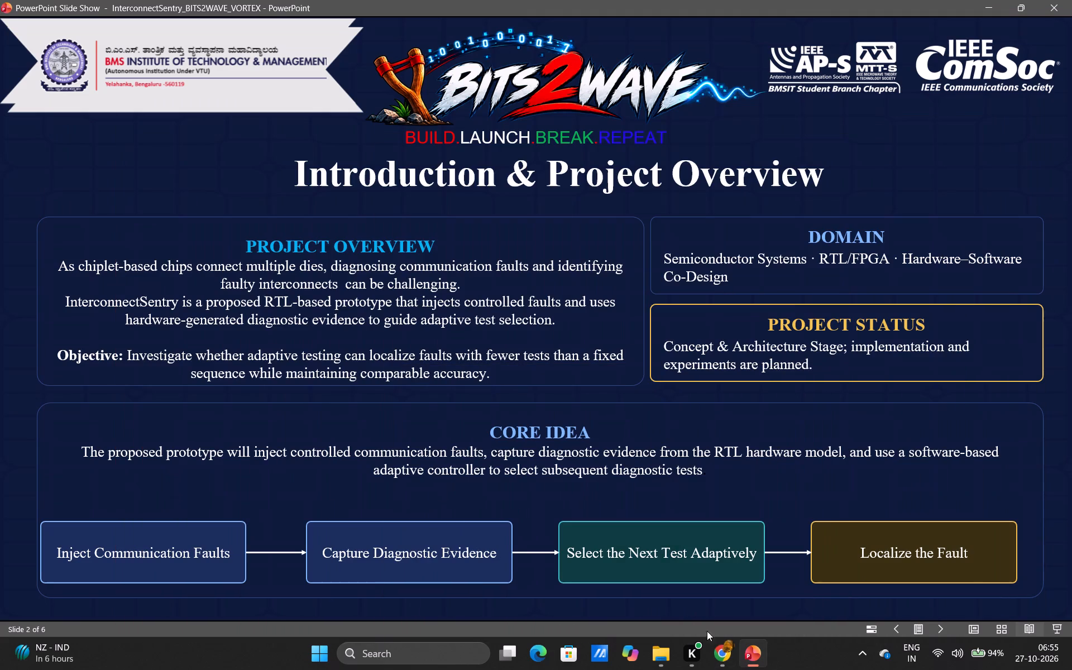
End the slide show and open slide 2, Introduction & Project Overview, for editing.
{"action": "left_click", "coordinate": [493, 374]}
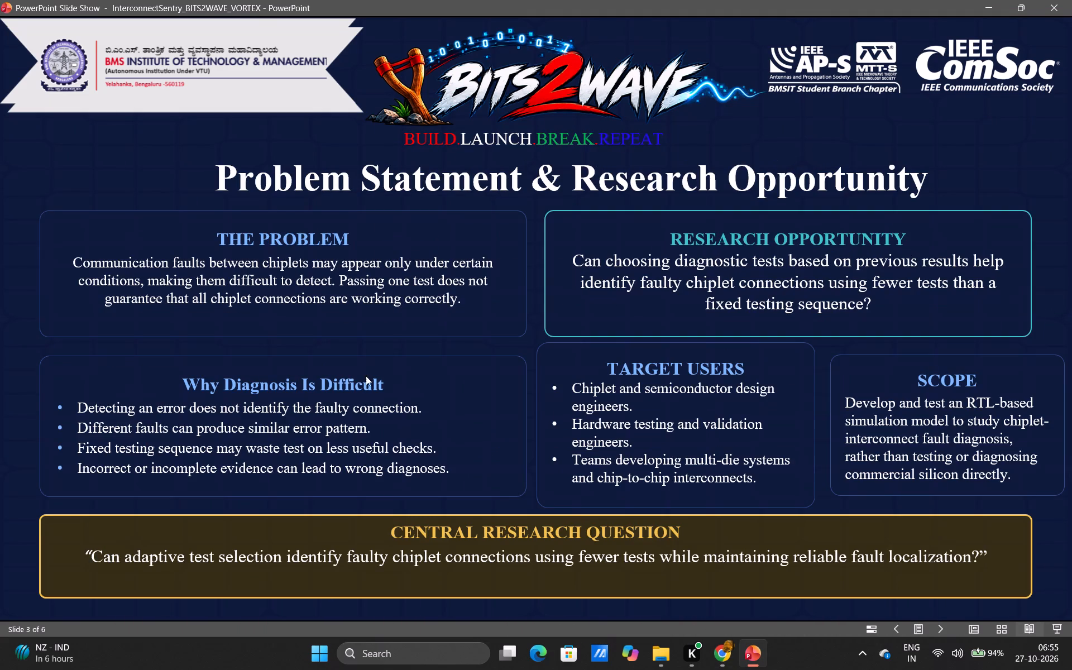
{"action": "key", "text": "Escape"}
{"action": "left_click", "coordinate": [69, 234]}
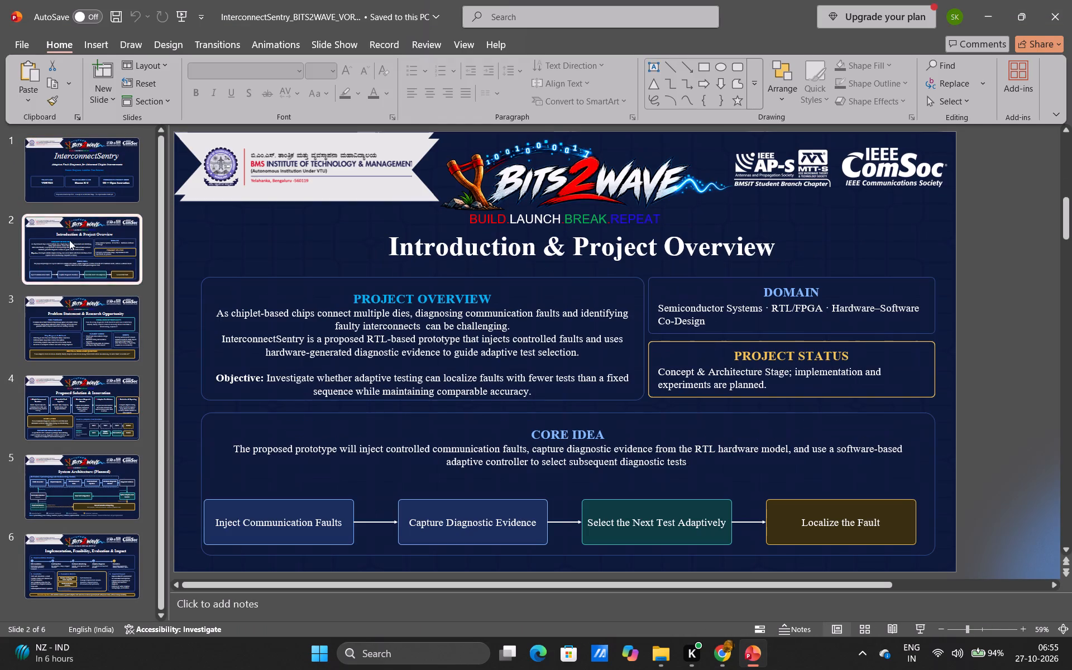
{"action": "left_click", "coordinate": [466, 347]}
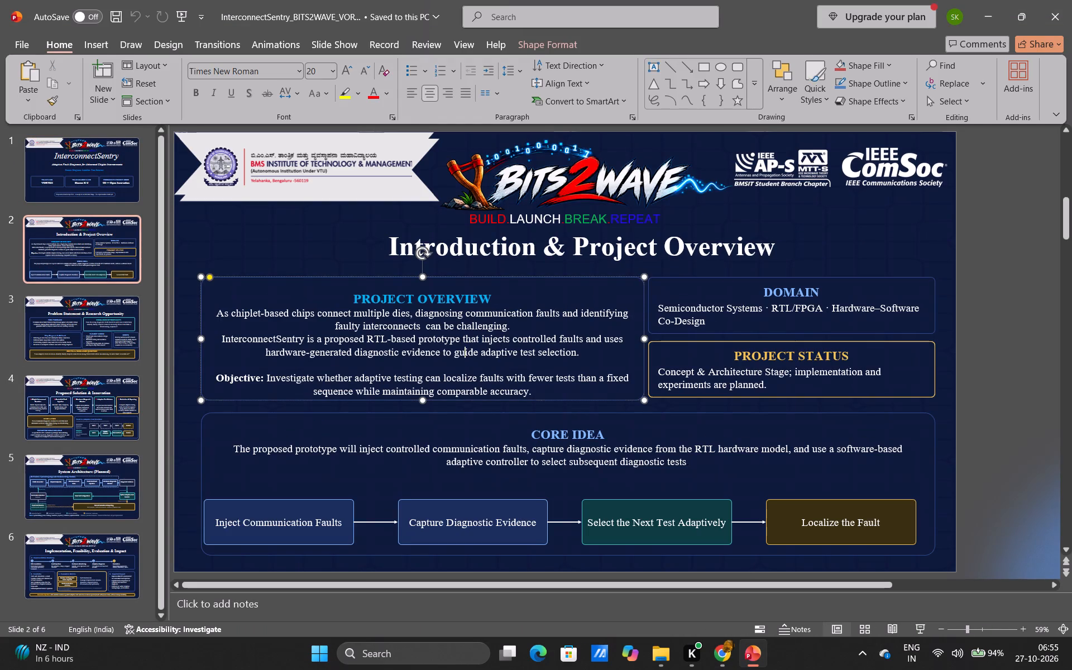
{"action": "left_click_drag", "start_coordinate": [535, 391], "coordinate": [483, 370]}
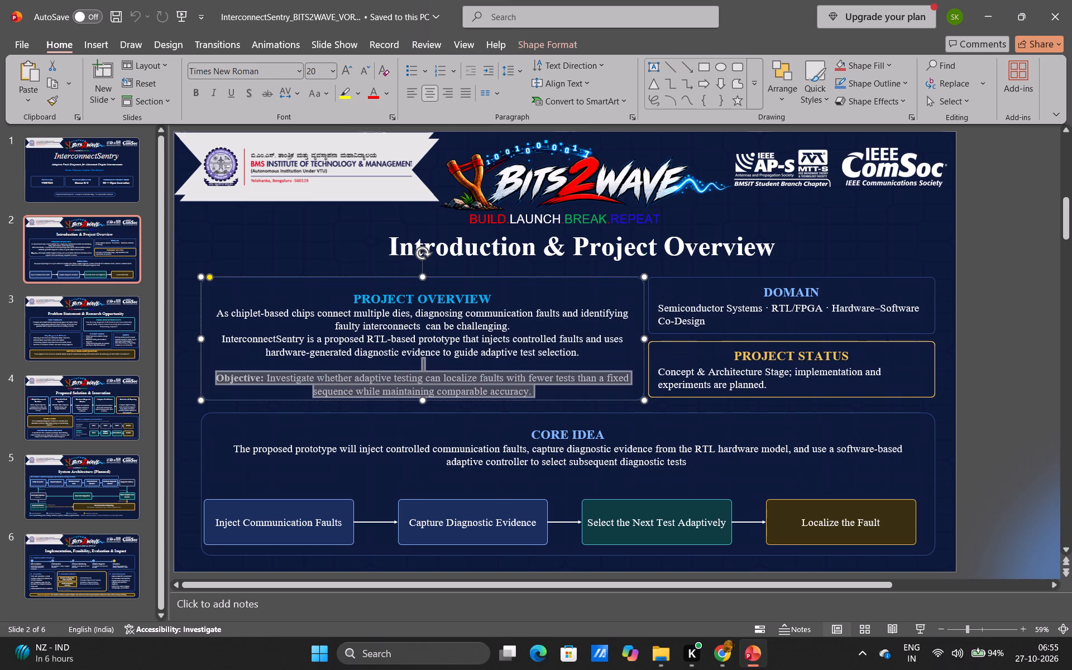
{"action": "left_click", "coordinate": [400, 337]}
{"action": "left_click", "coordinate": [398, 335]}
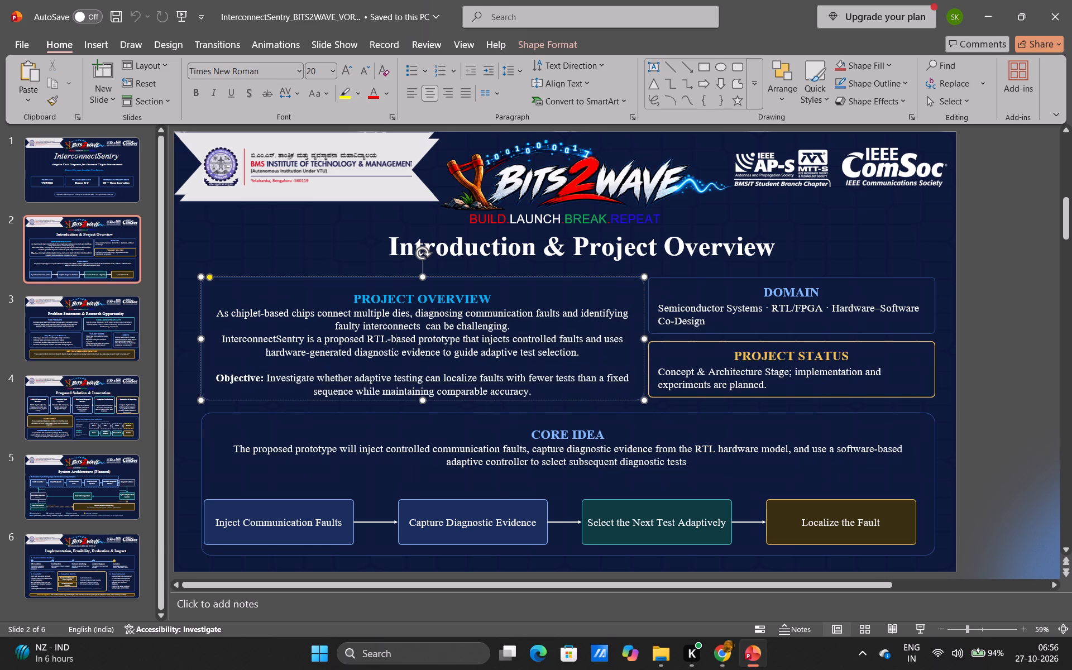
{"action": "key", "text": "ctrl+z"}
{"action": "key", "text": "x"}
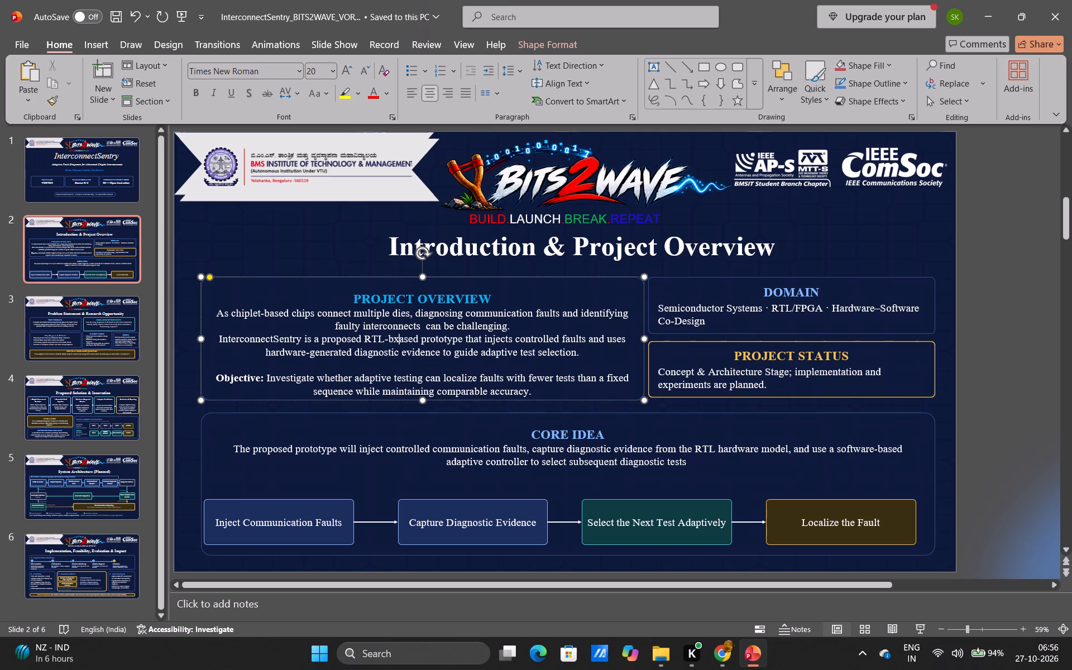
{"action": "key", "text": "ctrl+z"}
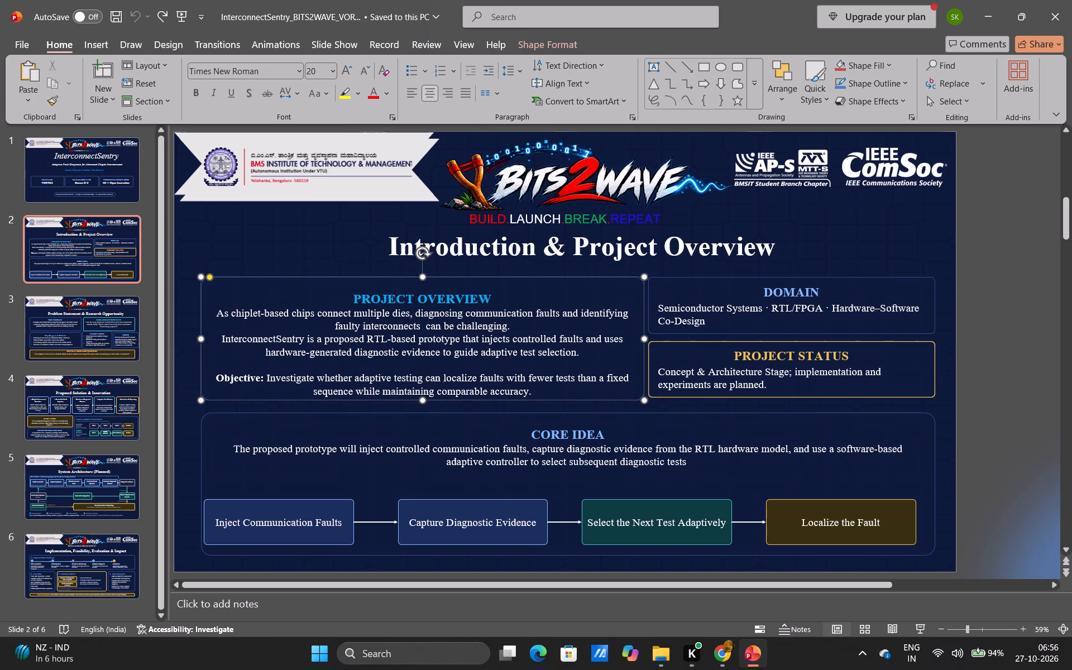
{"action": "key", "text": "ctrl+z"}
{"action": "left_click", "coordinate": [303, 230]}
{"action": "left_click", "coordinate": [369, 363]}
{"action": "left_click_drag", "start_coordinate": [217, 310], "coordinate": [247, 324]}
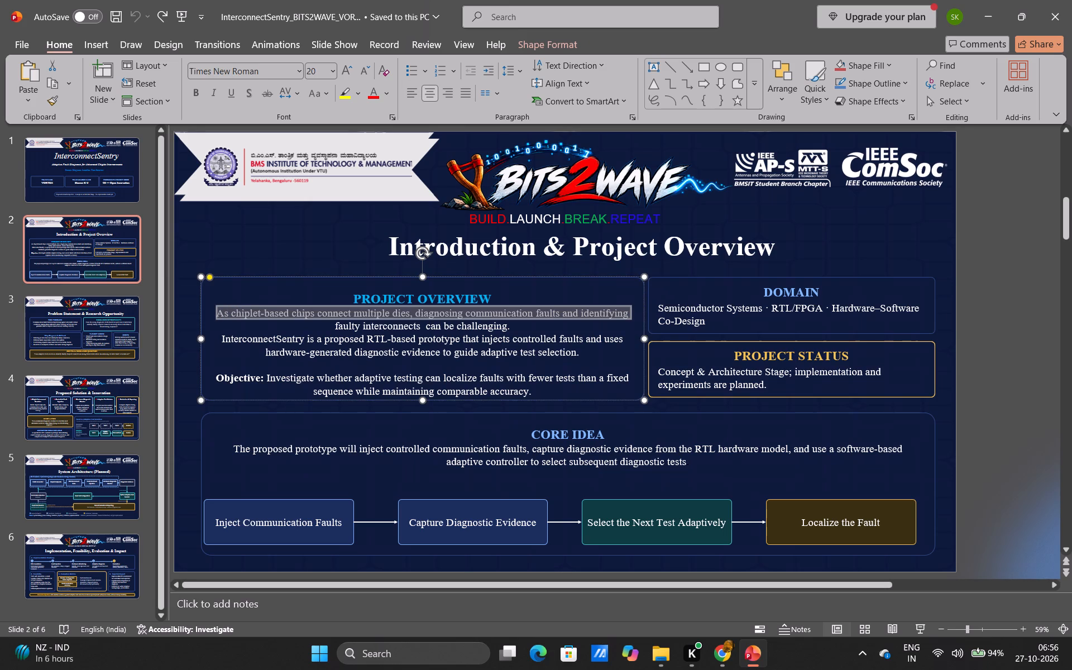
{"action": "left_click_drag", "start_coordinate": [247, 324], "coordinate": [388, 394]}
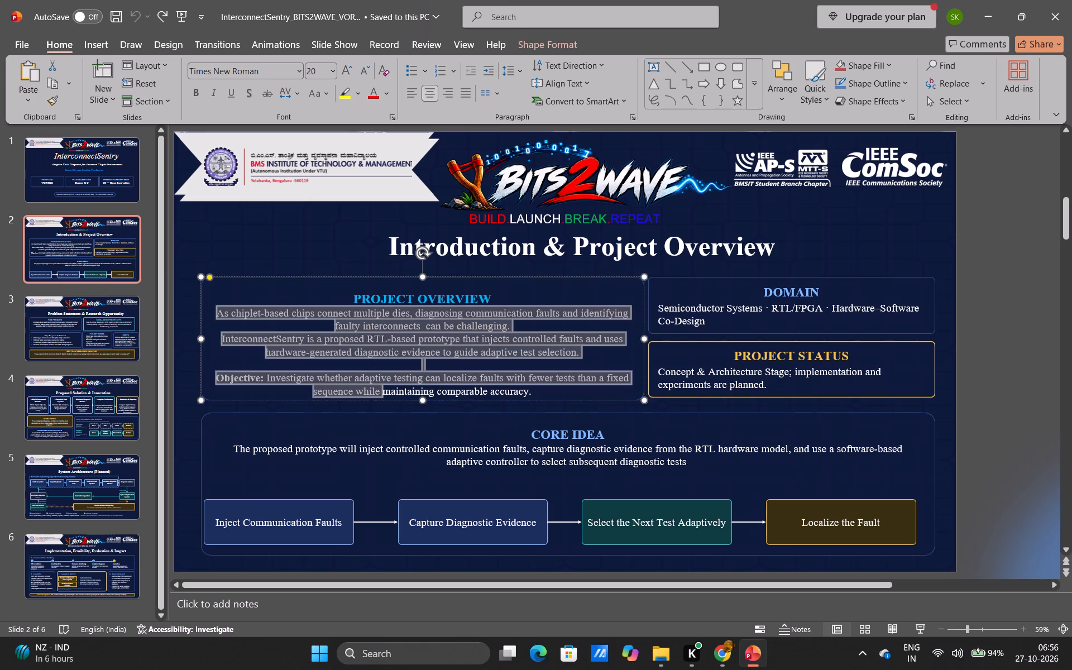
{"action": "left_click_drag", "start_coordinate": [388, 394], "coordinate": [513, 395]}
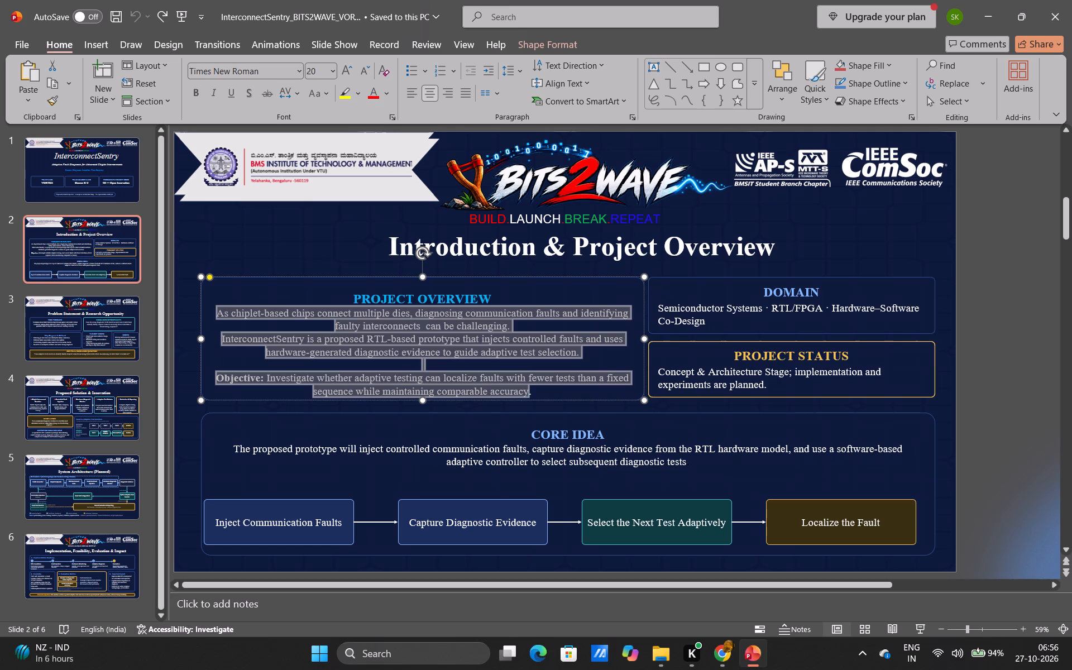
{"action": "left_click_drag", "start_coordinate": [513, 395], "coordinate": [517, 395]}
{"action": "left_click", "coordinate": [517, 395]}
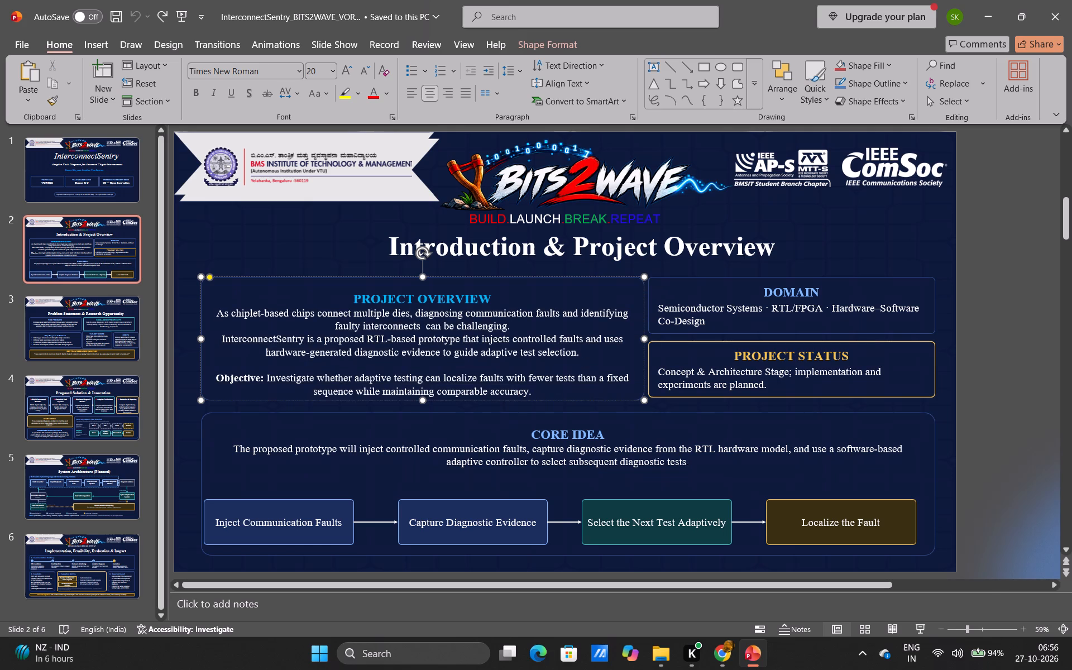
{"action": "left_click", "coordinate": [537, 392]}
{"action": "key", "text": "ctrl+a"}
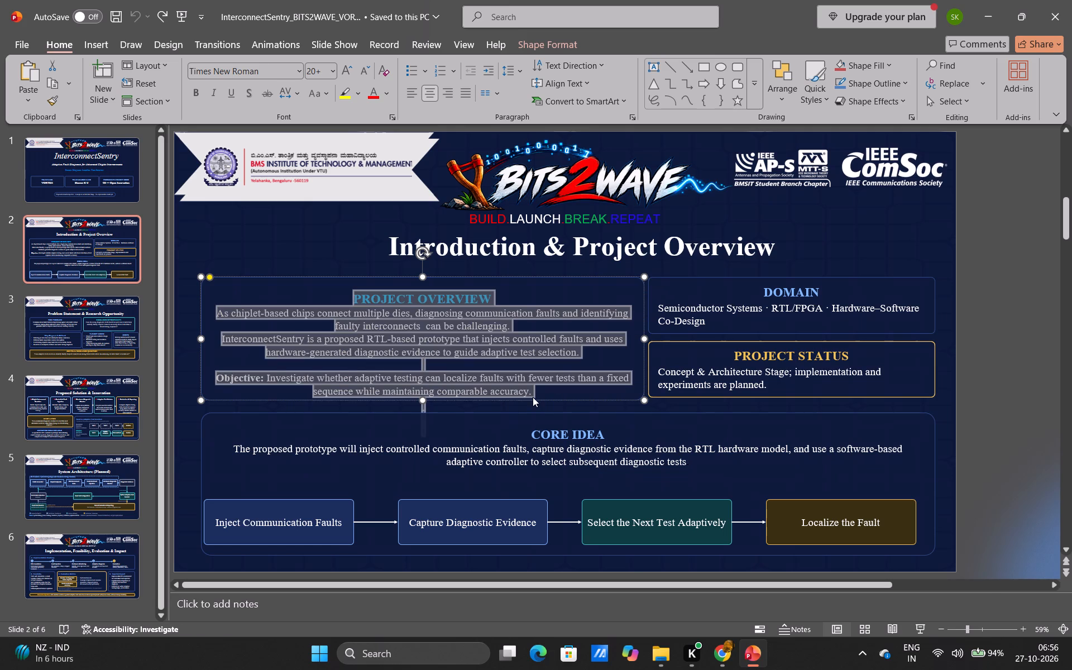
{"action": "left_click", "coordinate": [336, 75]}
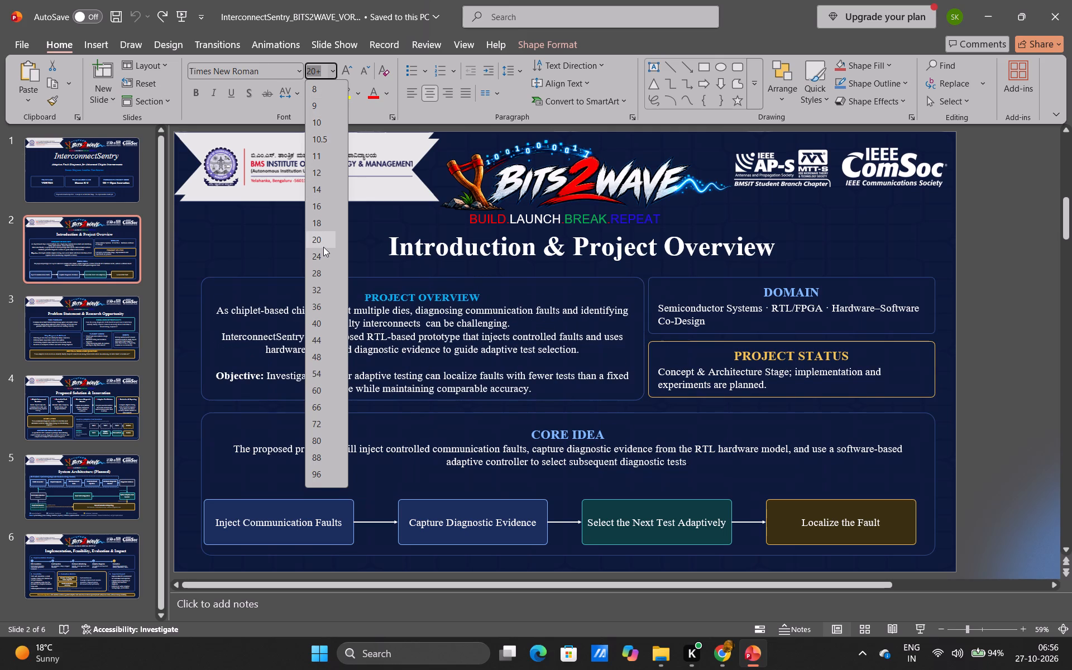
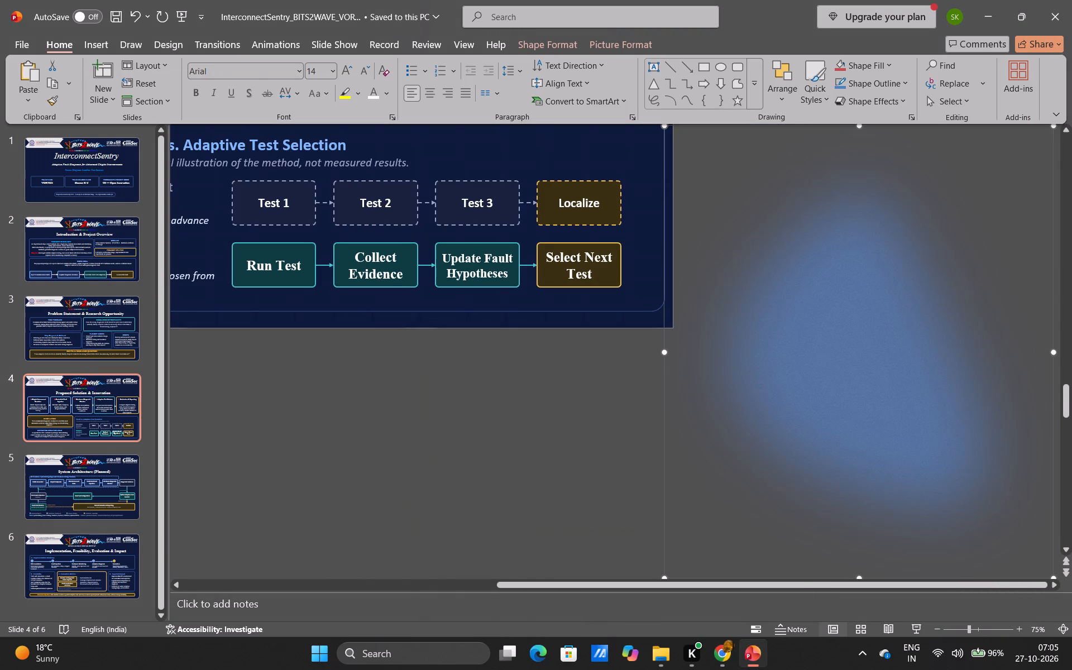
{"action": "left_click", "coordinate": [576, 267]}
{"action": "right_click", "coordinate": [602, 253]}
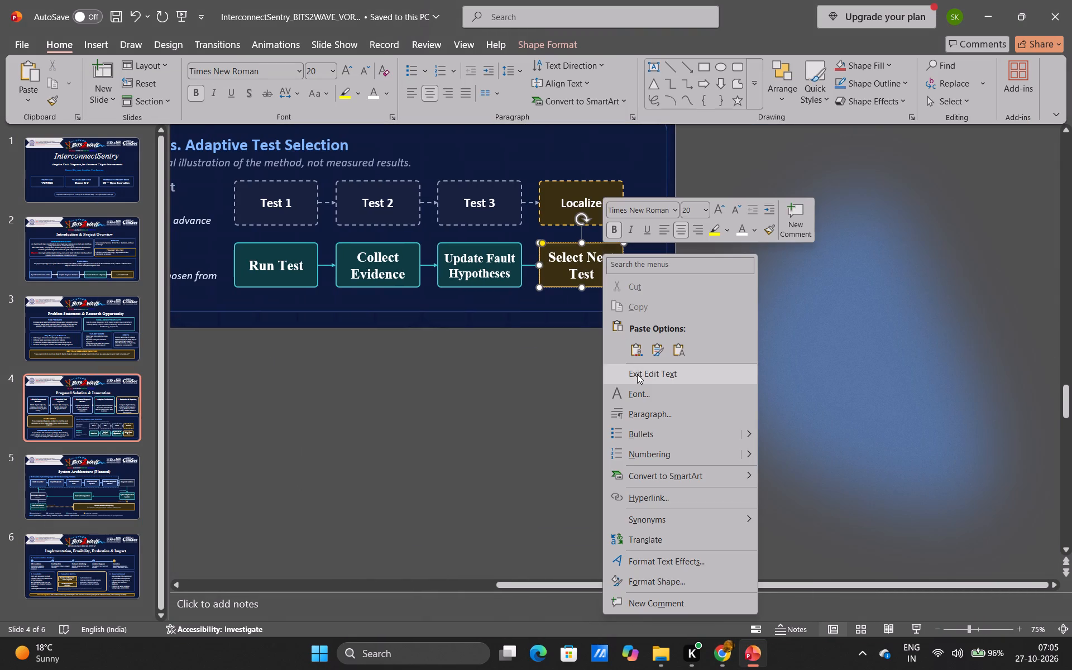
{"action": "left_click", "coordinate": [540, 312]}
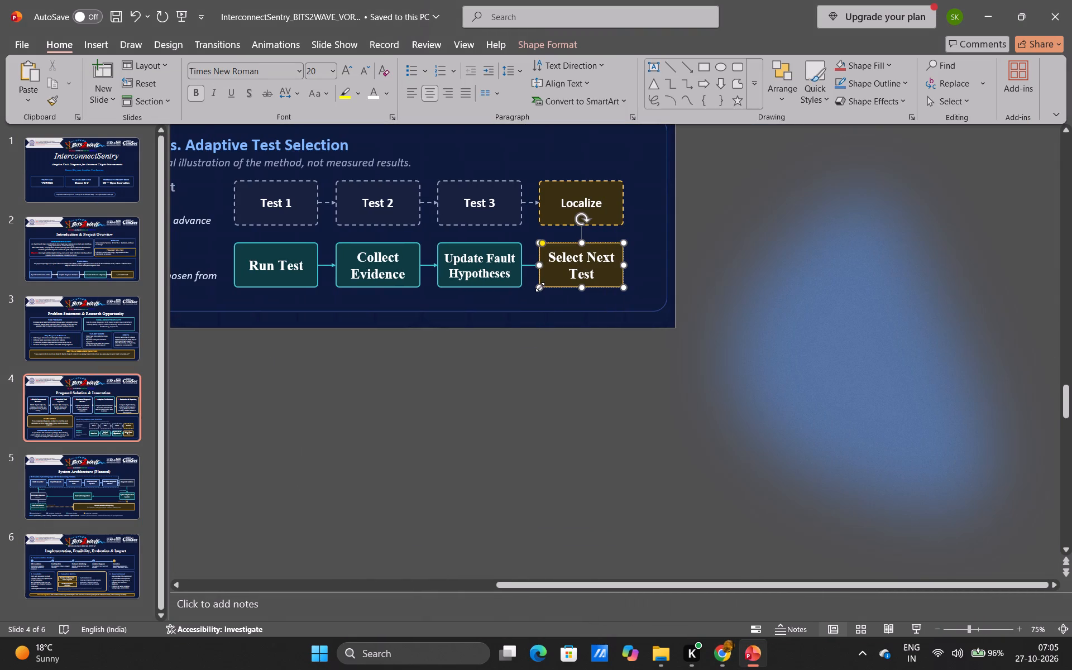
{"action": "right_click", "coordinate": [540, 285]}
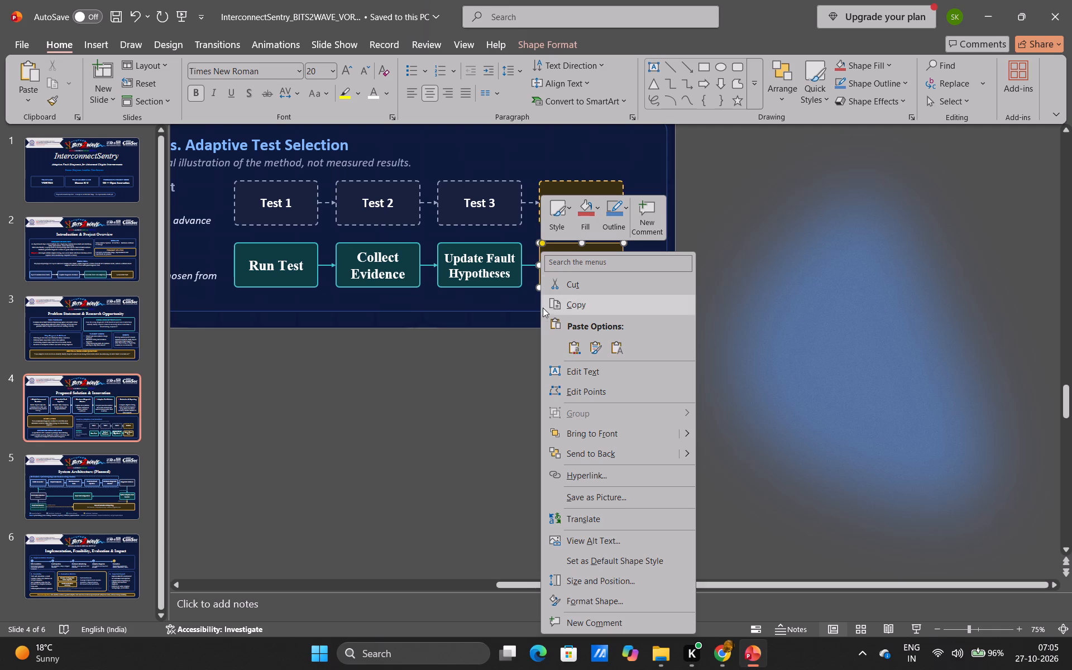
{"action": "left_click", "coordinate": [563, 307]}
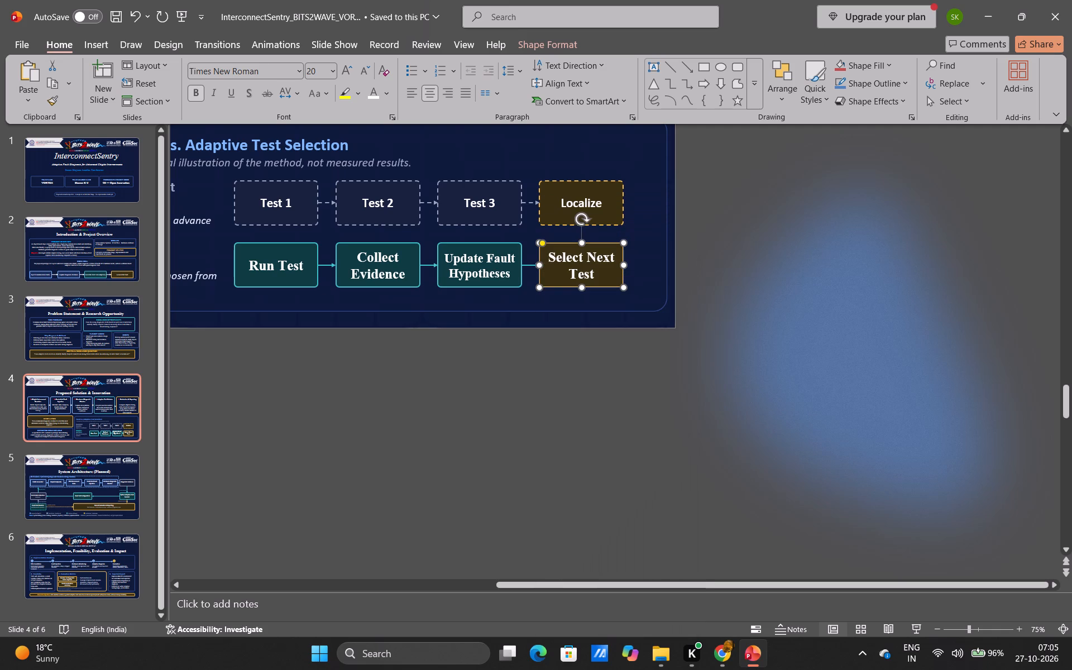
{"action": "left_click", "coordinate": [644, 277]}
{"action": "right_click", "coordinate": [645, 278]}
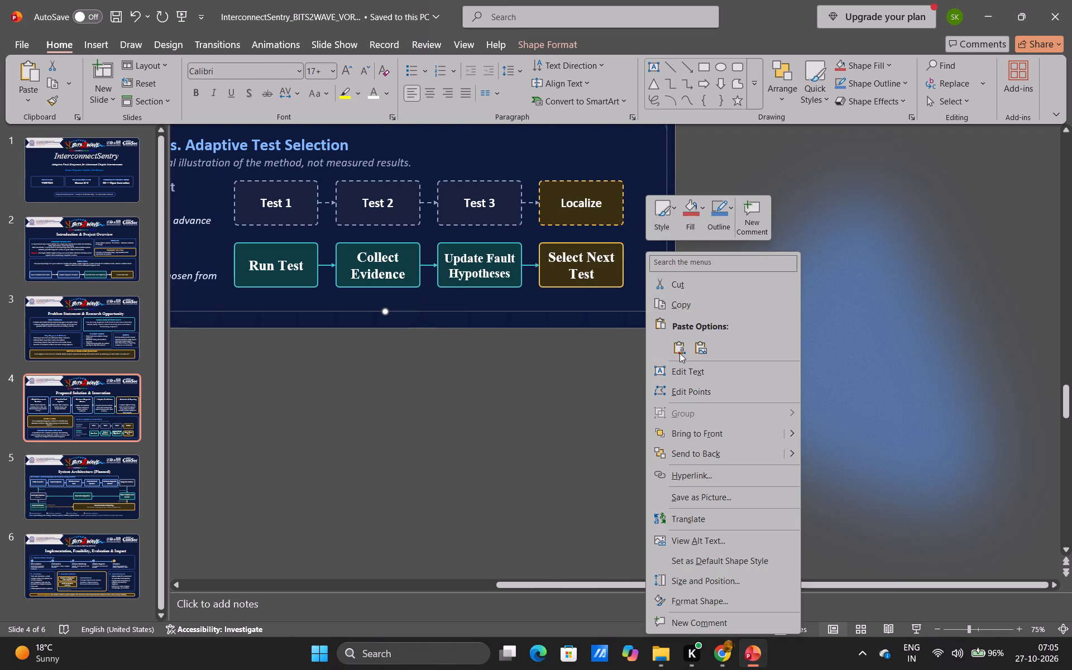
{"action": "left_click", "coordinate": [679, 332]}
{"action": "left_click", "coordinate": [679, 351]}
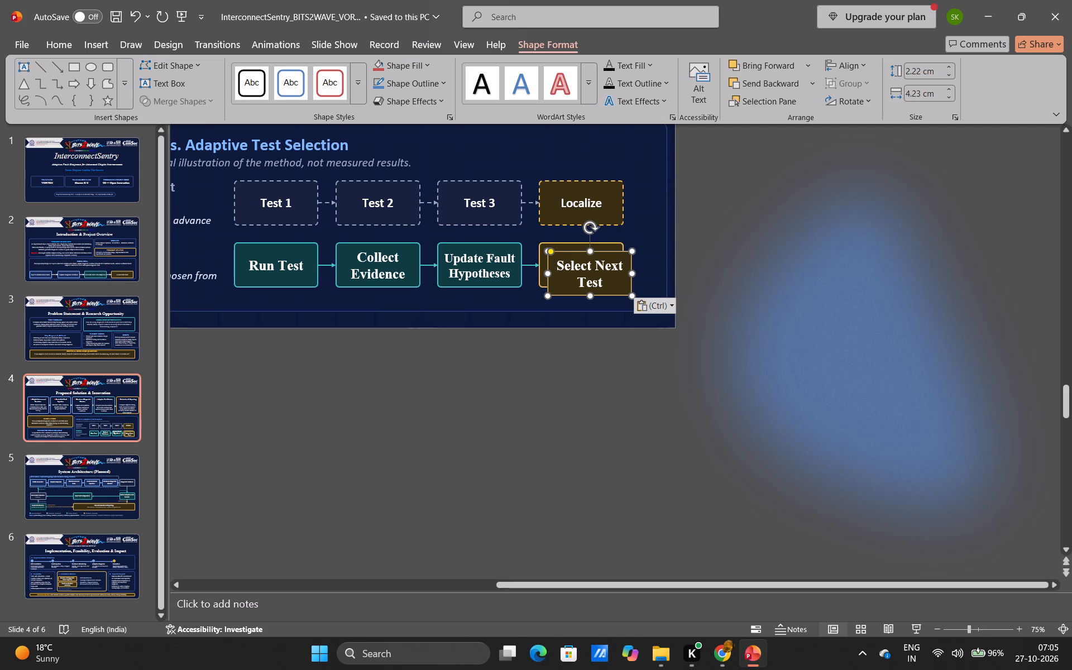
{"action": "left_click_drag", "start_coordinate": [619, 253], "coordinate": [661, 247]}
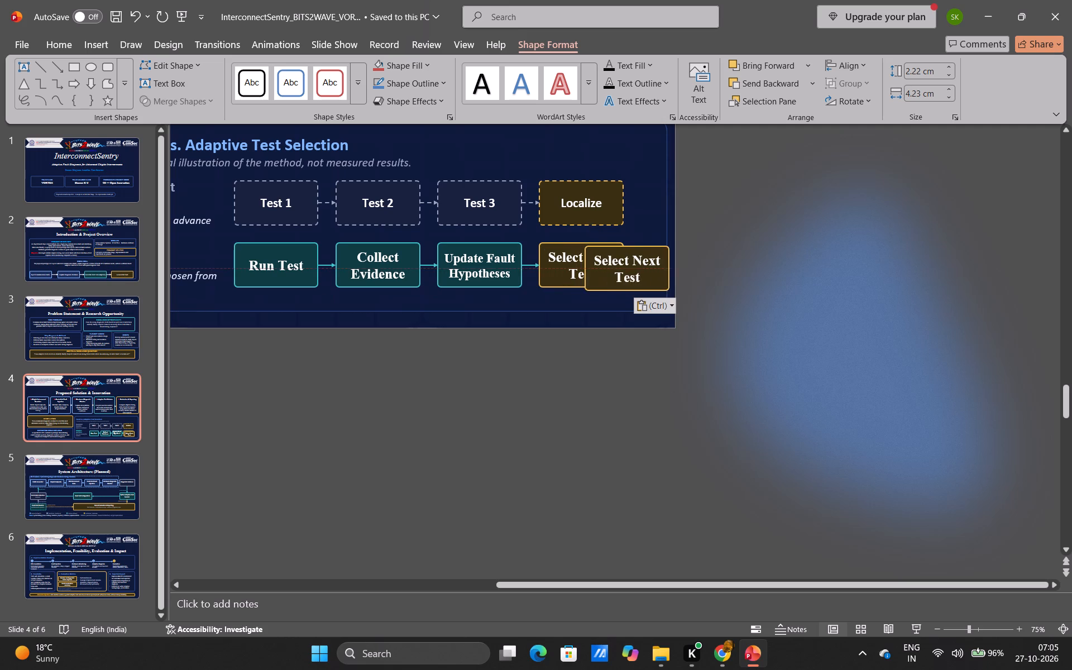
{"action": "left_click_drag", "start_coordinate": [661, 247], "coordinate": [693, 241]}
Shift the "Test 1" and "Run Test" boxes slightly left, closer to their row labels in the comparison diagram.
{"action": "scroll", "coordinate": [879, 299], "scroll_direction": "down", "scroll_amount": 3, "text": "ctrl"}
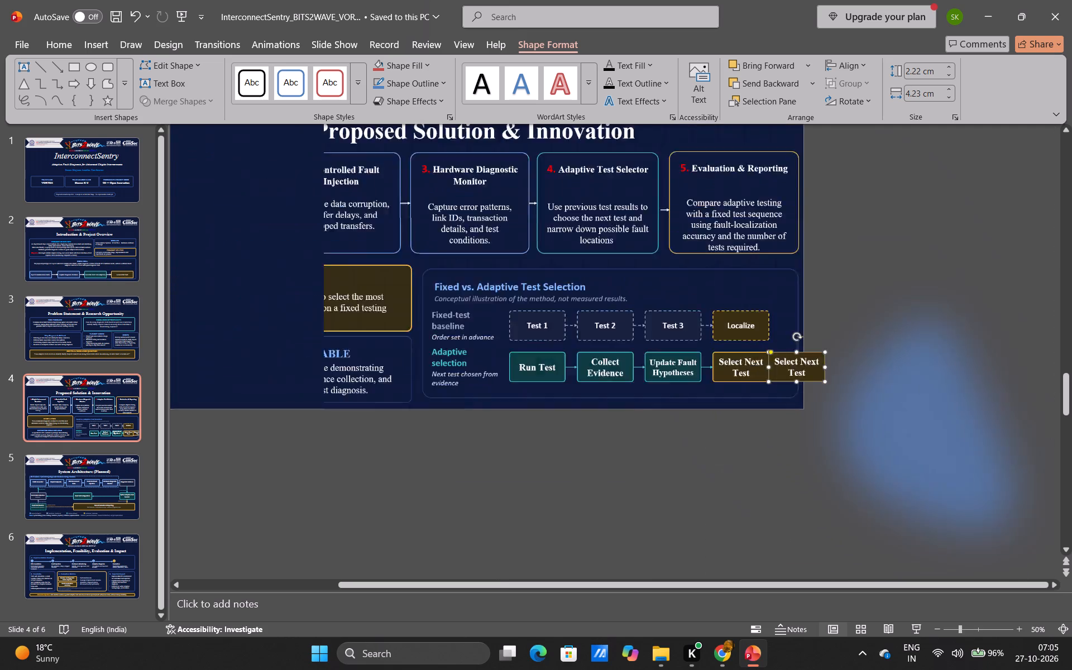
{"action": "scroll", "coordinate": [880, 299], "scroll_direction": "down", "scroll_amount": 1, "text": "ctrl"}
{"action": "scroll", "coordinate": [631, 445], "scroll_direction": "up", "scroll_amount": 3, "text": "ctrl"}
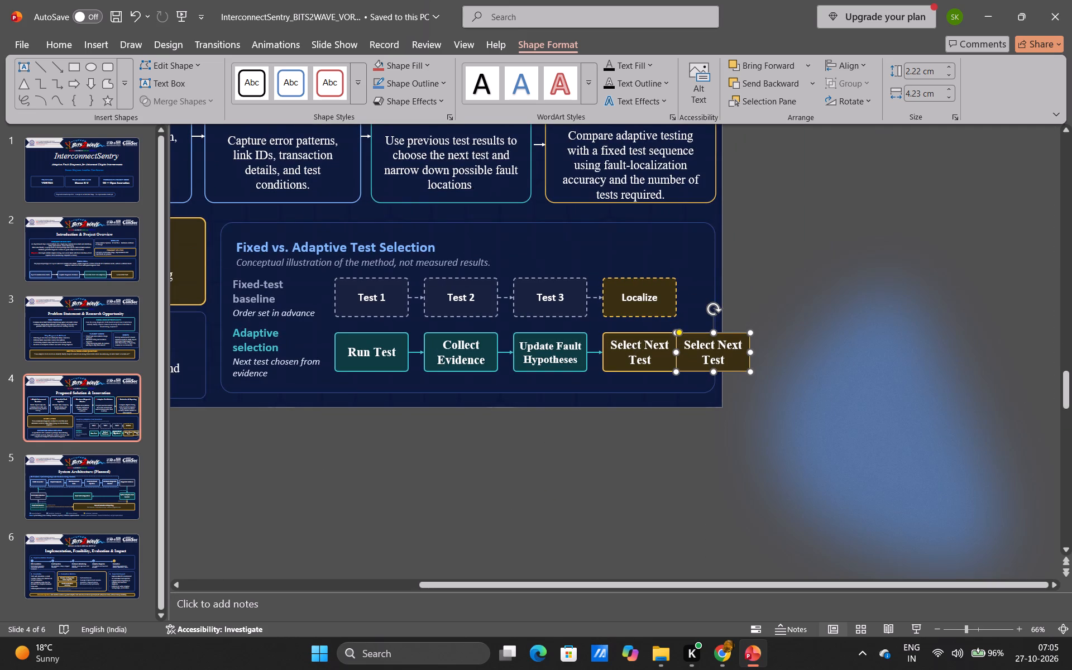
{"action": "left_click", "coordinate": [340, 296]}
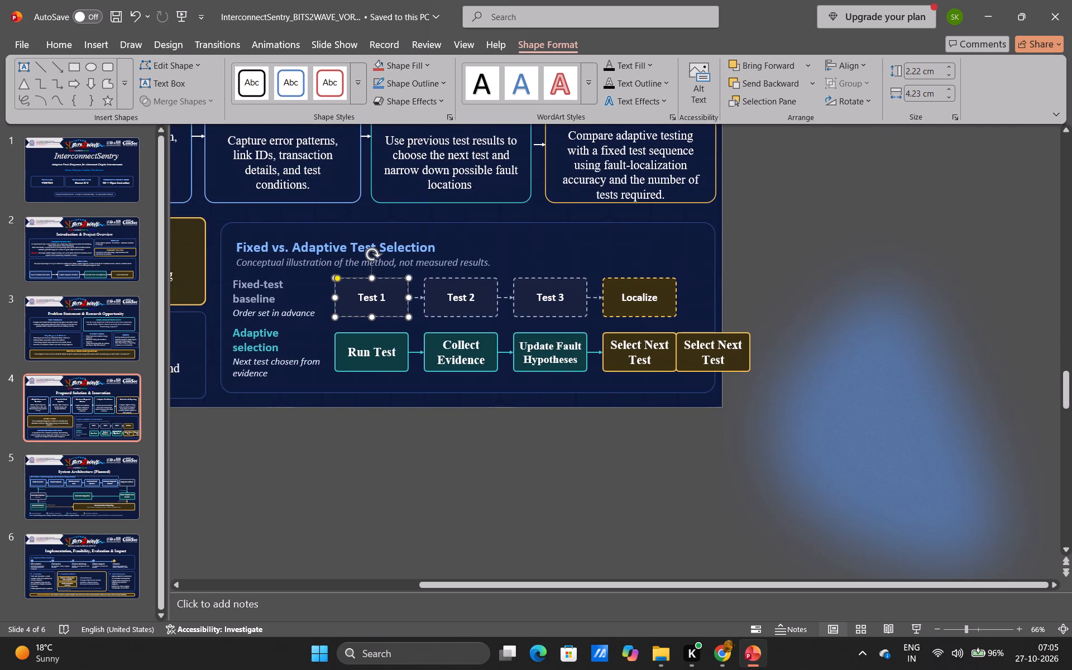
{"action": "left_click_drag", "start_coordinate": [336, 289], "coordinate": [326, 289]}
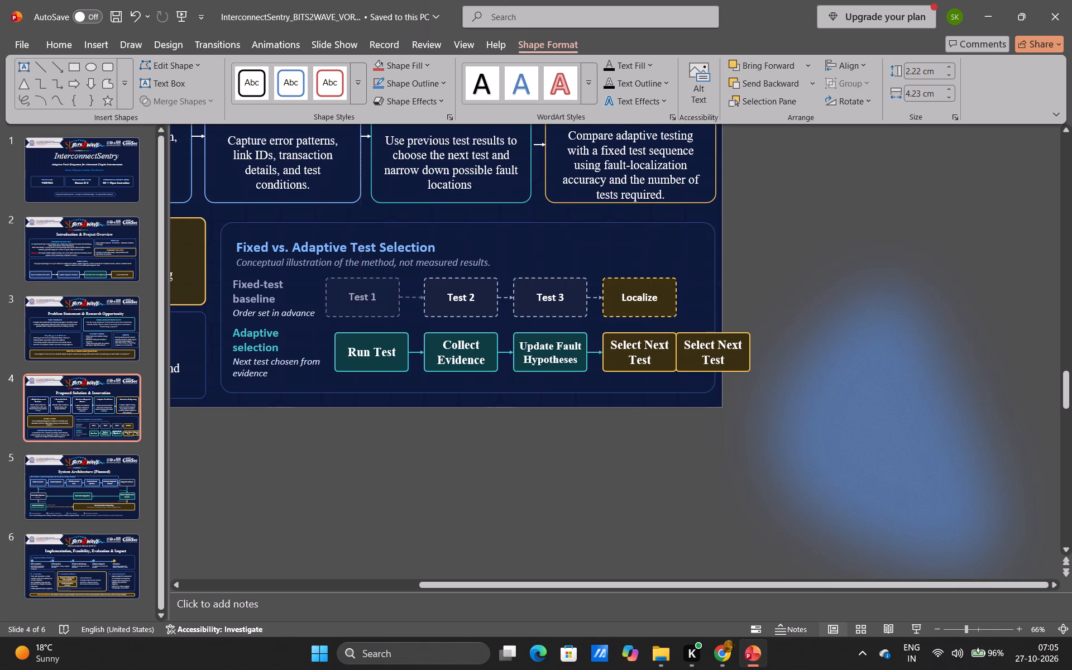
{"action": "left_click_drag", "start_coordinate": [326, 289], "coordinate": [325, 289]}
{"action": "left_click", "coordinate": [343, 351]}
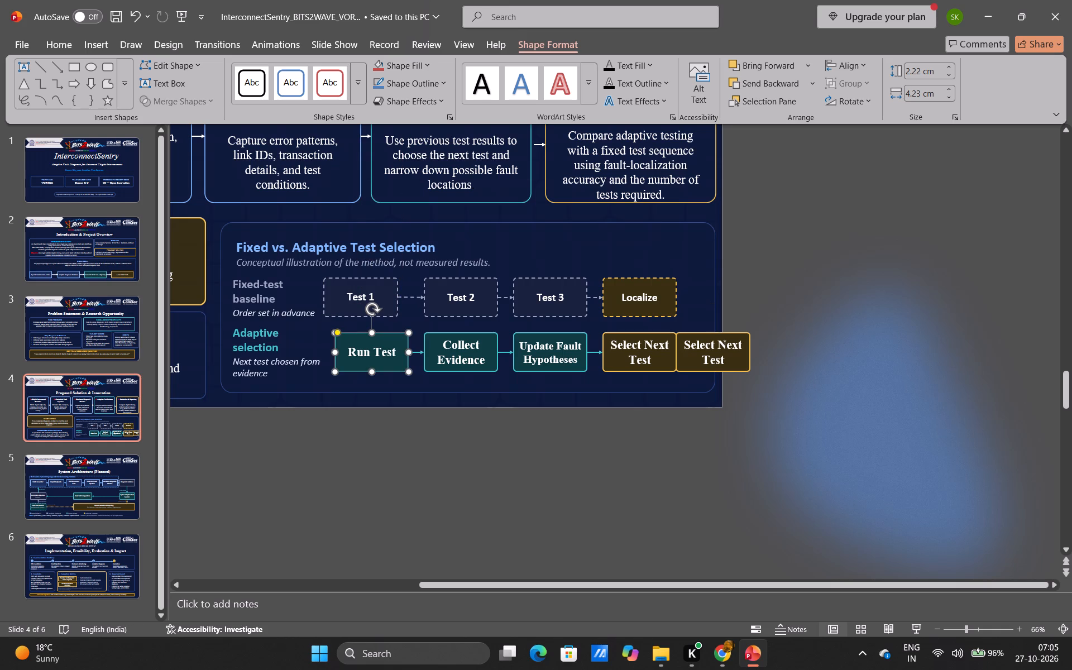
{"action": "left_click_drag", "start_coordinate": [334, 345], "coordinate": [325, 345]}
Shift the "Test 2", "Test 3" and "Localize" boxes left in the Fixed-test baseline row, following "Test 1".
{"action": "left_click", "coordinate": [433, 294]}
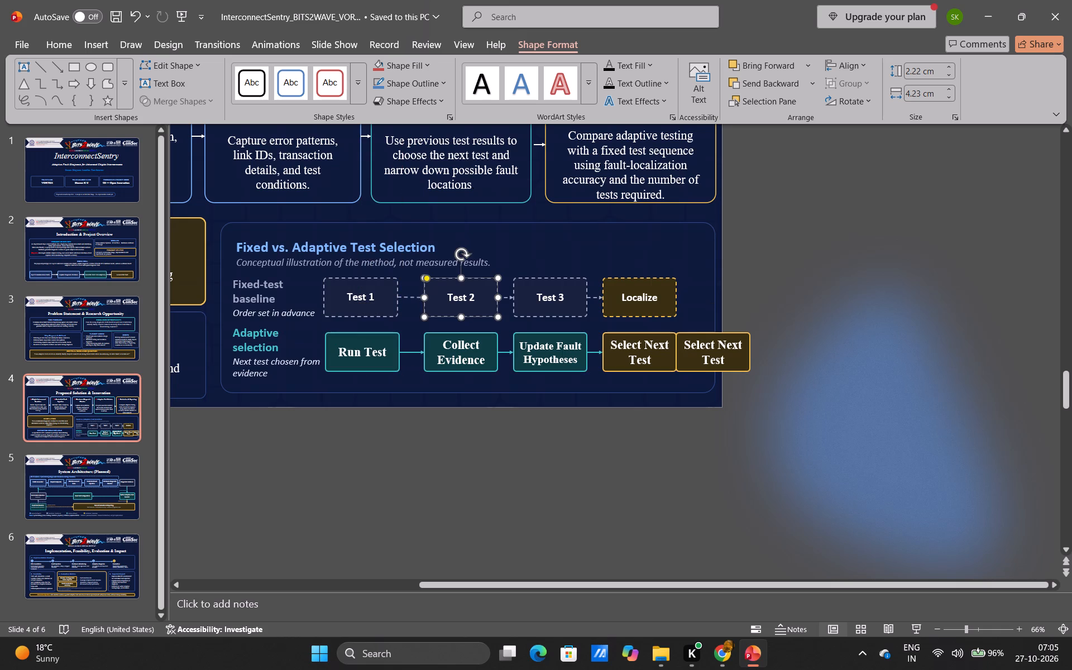
{"action": "left_click_drag", "start_coordinate": [423, 291], "coordinate": [412, 291]}
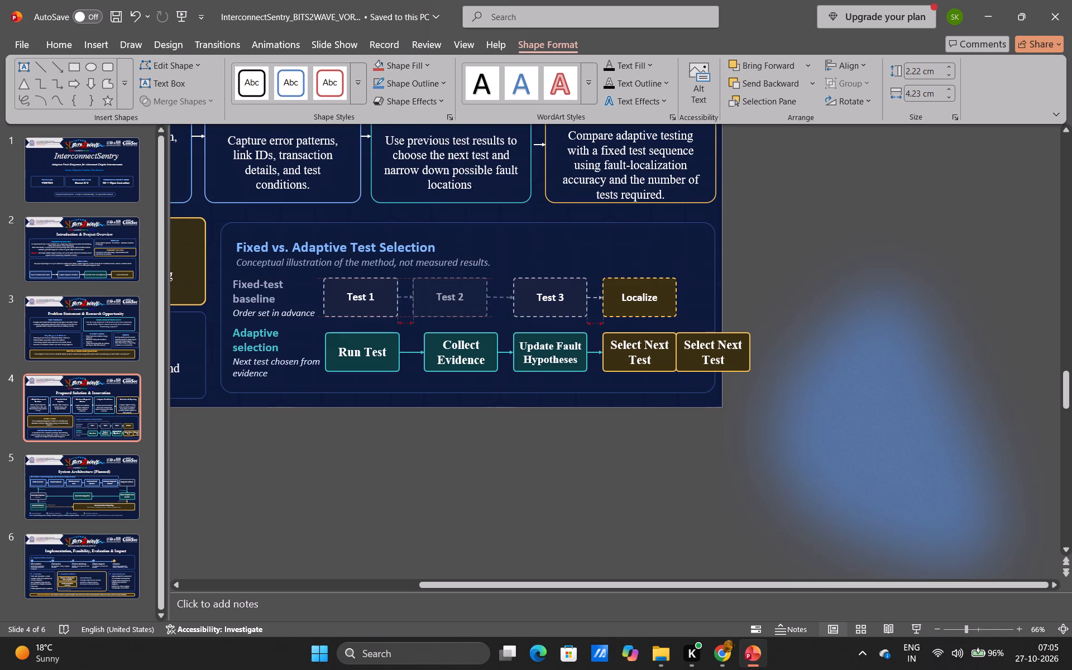
{"action": "left_click_drag", "start_coordinate": [412, 291], "coordinate": [409, 292]}
{"action": "left_click", "coordinate": [521, 293]}
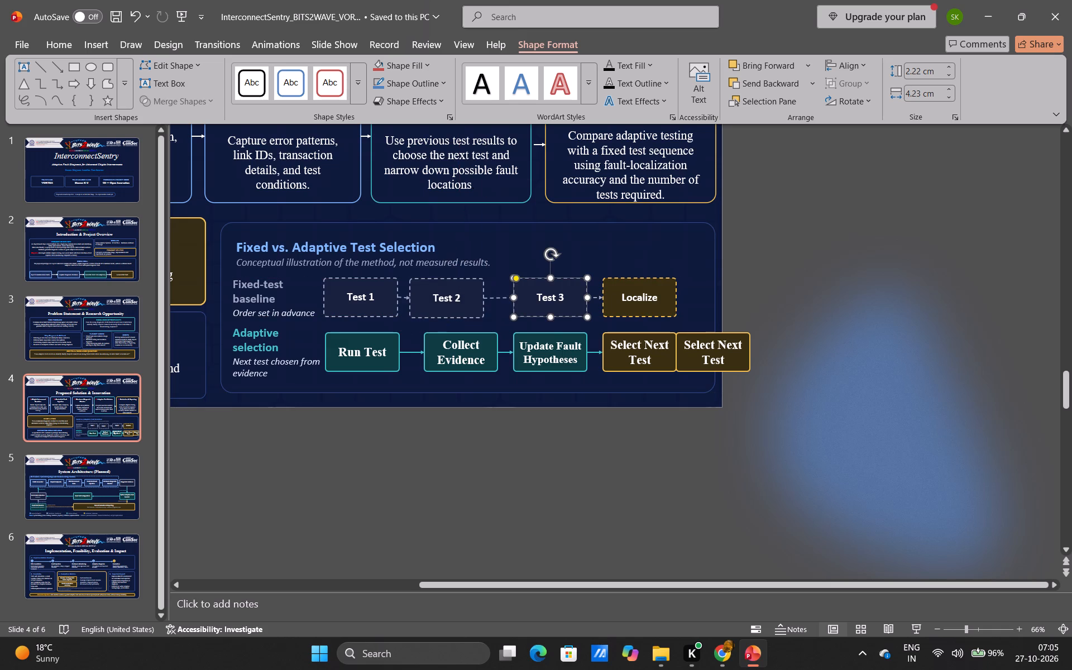
{"action": "left_click_drag", "start_coordinate": [529, 280], "coordinate": [521, 280]}
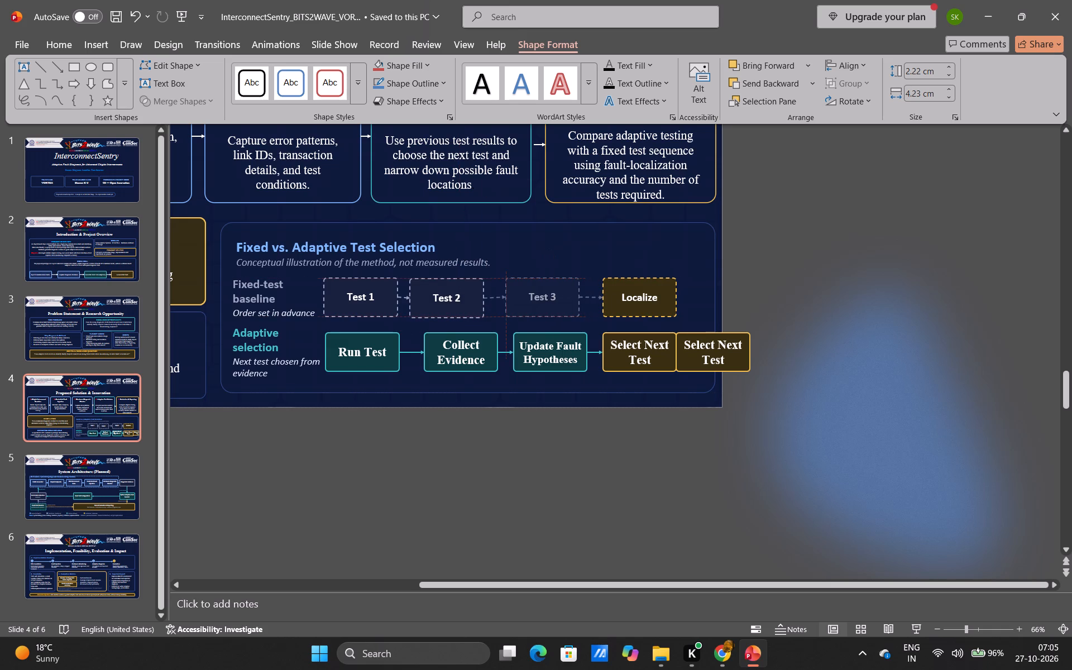
{"action": "left_click_drag", "start_coordinate": [521, 280], "coordinate": [521, 282]}
{"action": "left_click", "coordinate": [618, 291]}
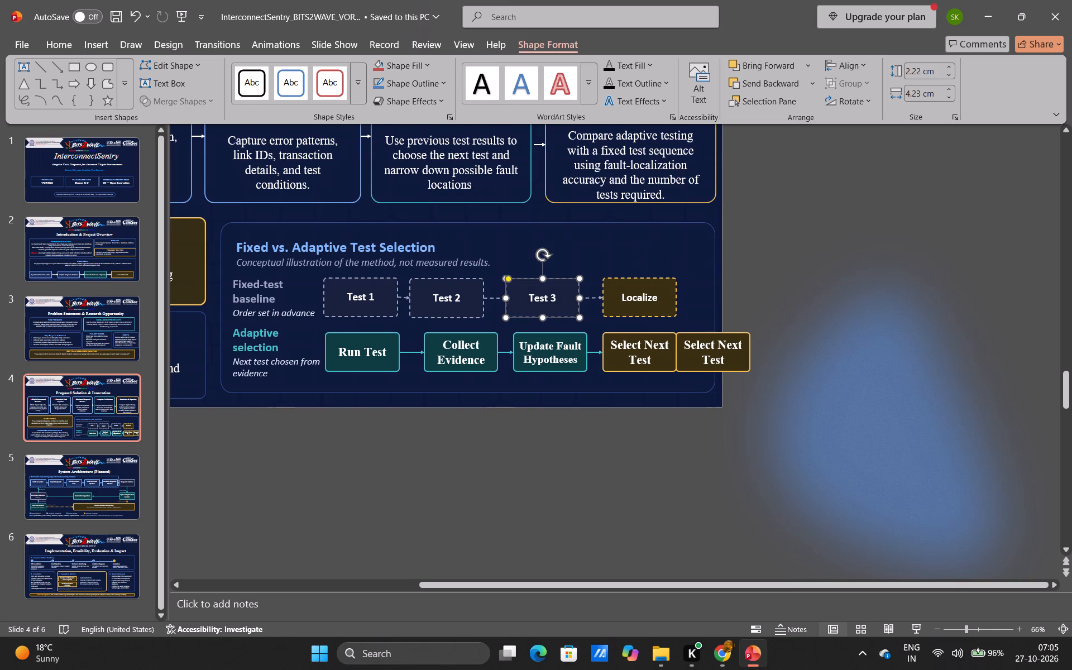
{"action": "left_click_drag", "start_coordinate": [621, 278], "coordinate": [611, 279]}
Shift "Collect Evidence", "Update Fault Hypotheses" and both "Select Next Test" boxes left in the Adaptive selection row, narrowing the gaps for the fifth box.
{"action": "left_click", "coordinate": [446, 350]}
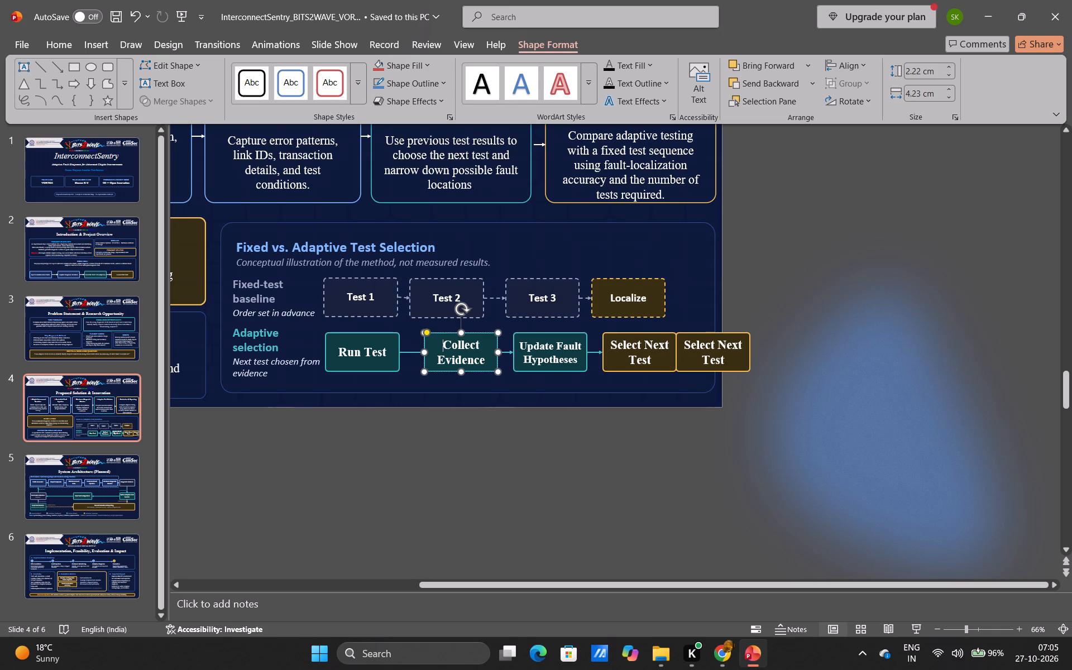
{"action": "left_click_drag", "start_coordinate": [441, 331], "coordinate": [432, 331]}
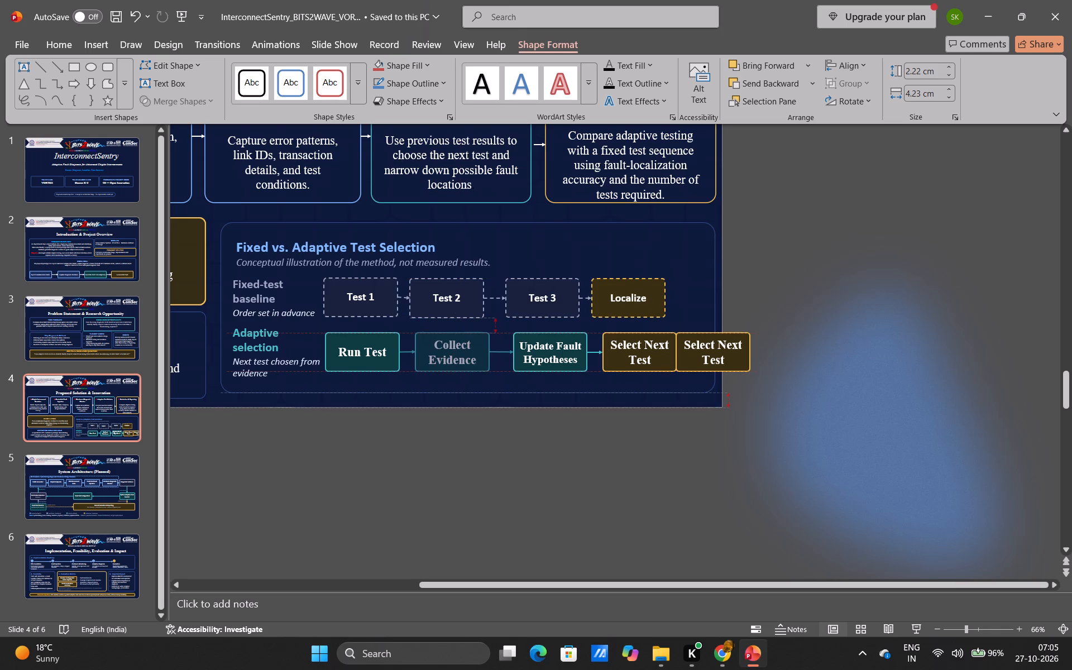
{"action": "left_click_drag", "start_coordinate": [432, 331], "coordinate": [429, 331]}
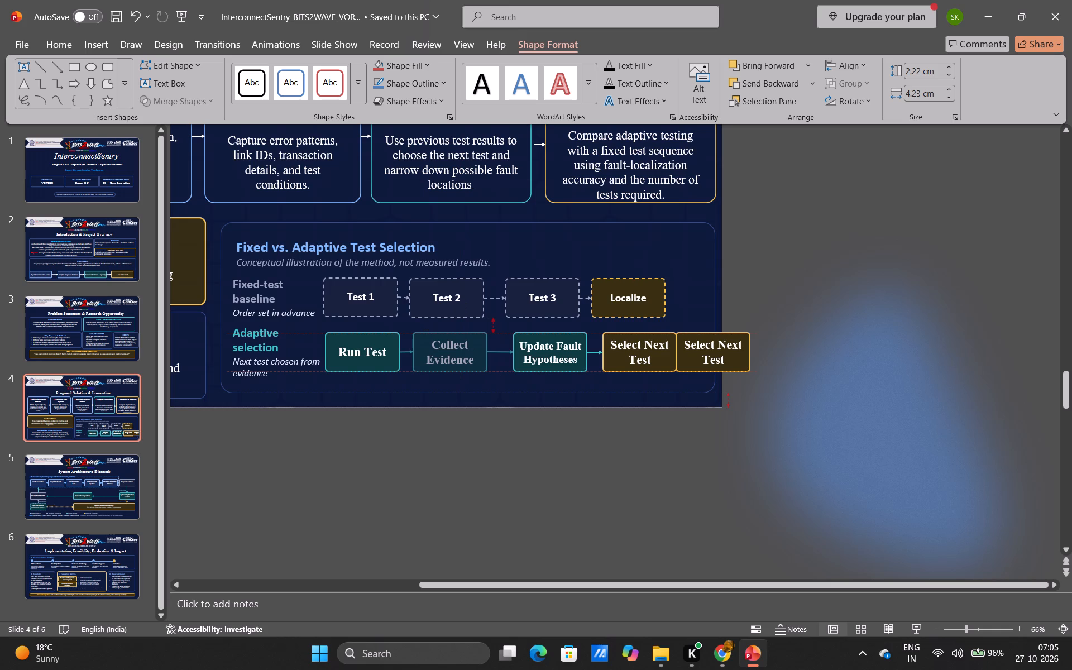
{"action": "left_click_drag", "start_coordinate": [429, 331], "coordinate": [425, 330]}
{"action": "left_click", "coordinate": [538, 342]}
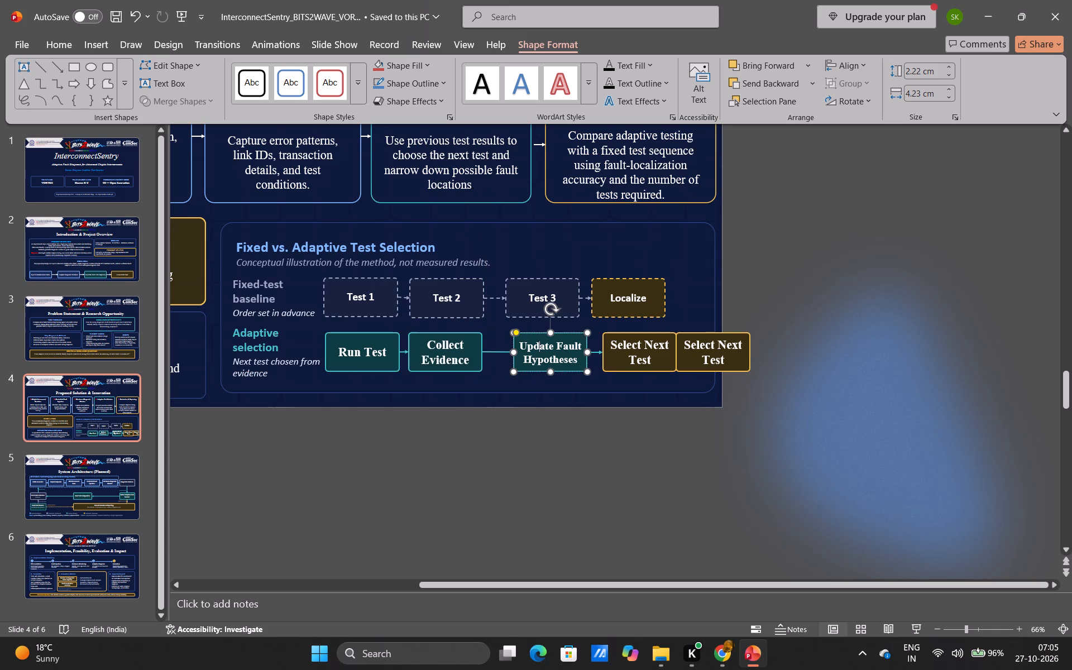
{"action": "left_click_drag", "start_coordinate": [533, 331], "coordinate": [514, 331]}
{"action": "left_click", "coordinate": [609, 346]}
{"action": "left_click_drag", "start_coordinate": [615, 333], "coordinate": [593, 332]}
{"action": "left_click", "coordinate": [690, 348]}
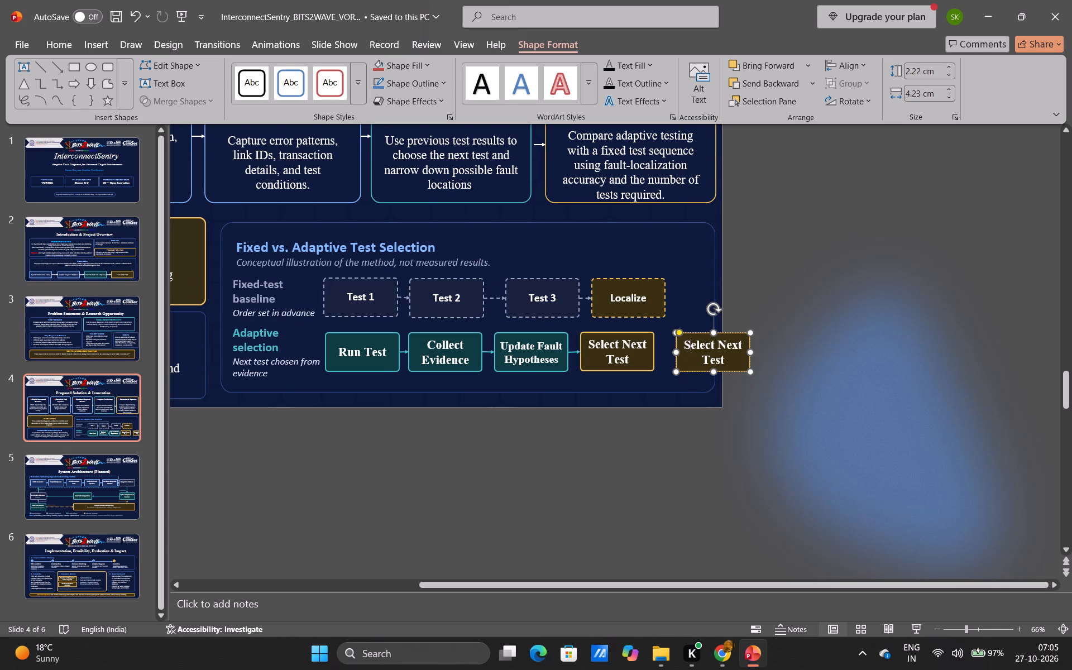
{"action": "left_click_drag", "start_coordinate": [691, 333], "coordinate": [674, 331]}
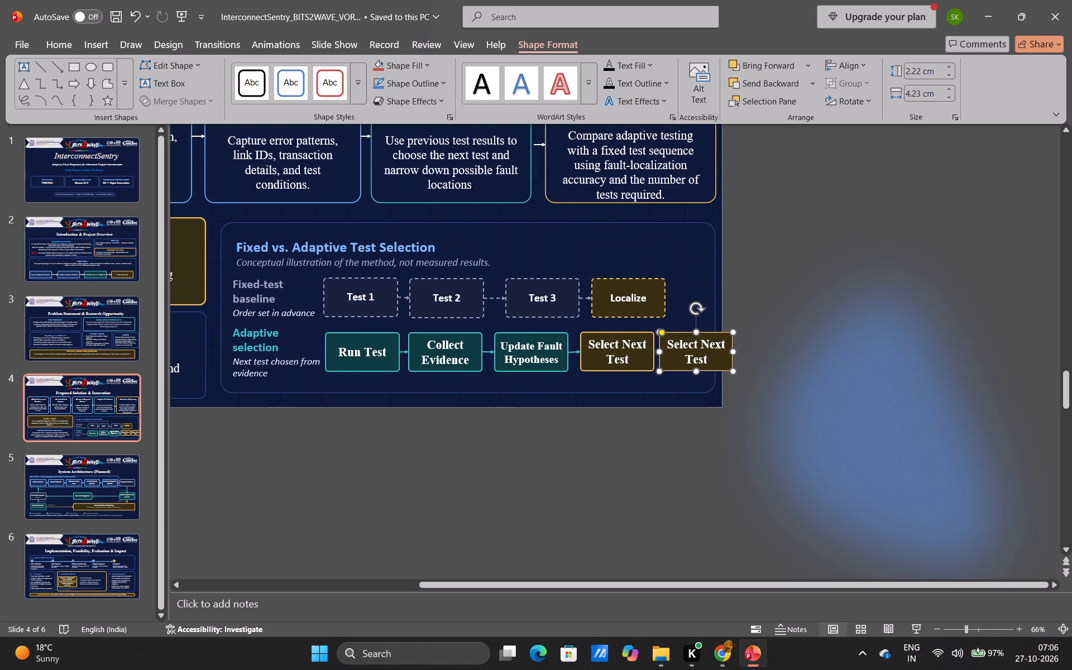
{"action": "left_click", "coordinate": [697, 280]}
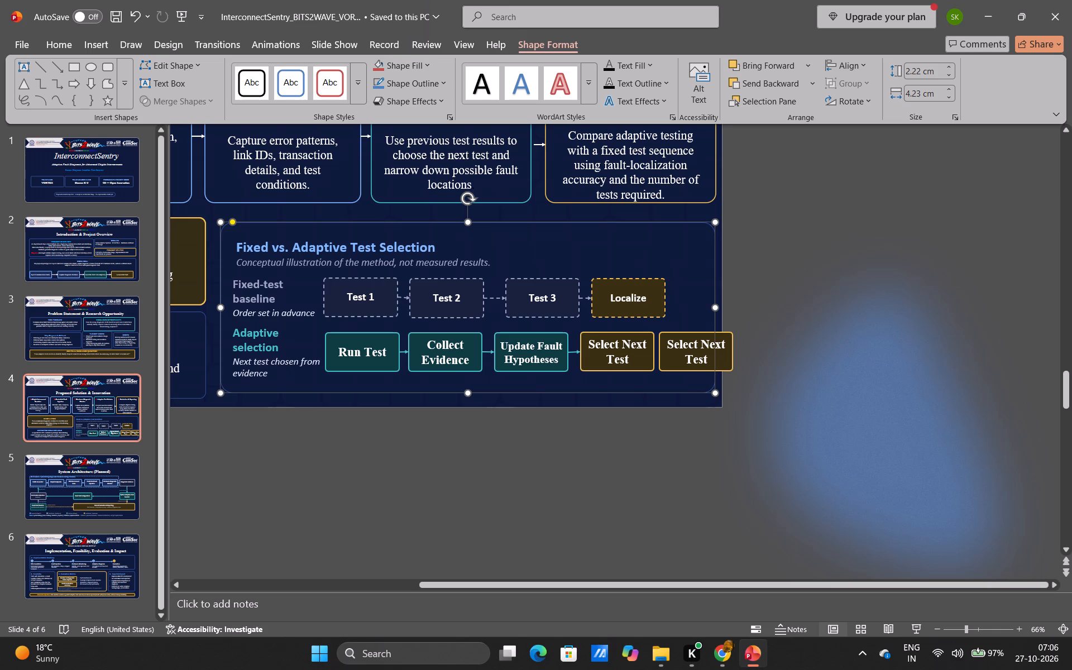
Shift the "Adaptive selection" and "Fixed-test baseline" row labels slightly left, close to the comparison panel's left border.
{"action": "left_click", "coordinate": [272, 373]}
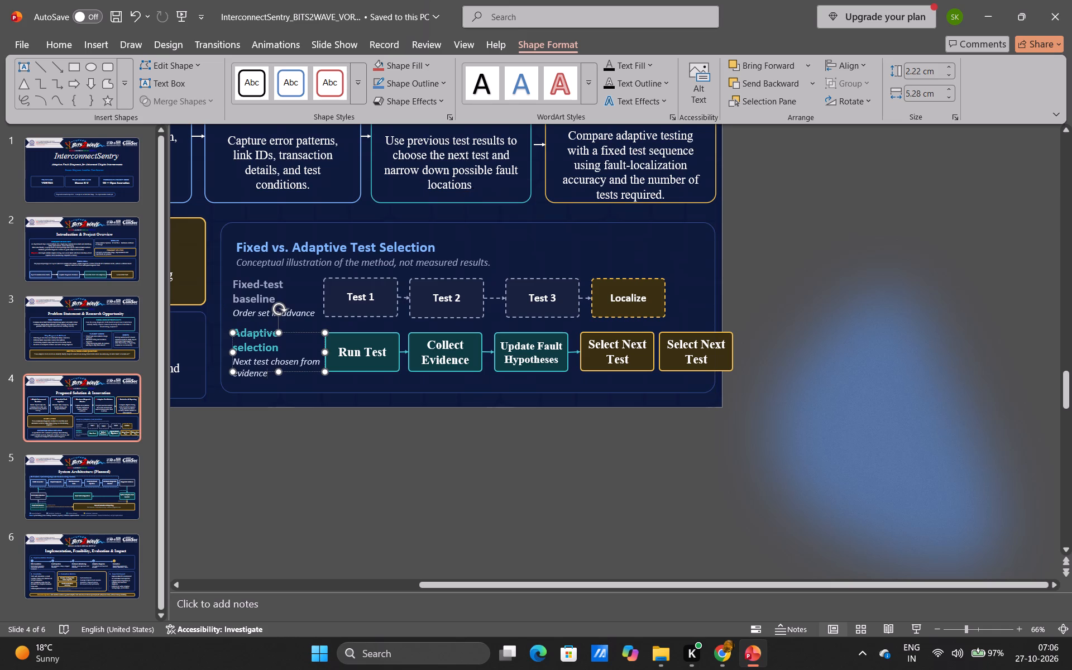
{"action": "left_click", "coordinate": [279, 371]}
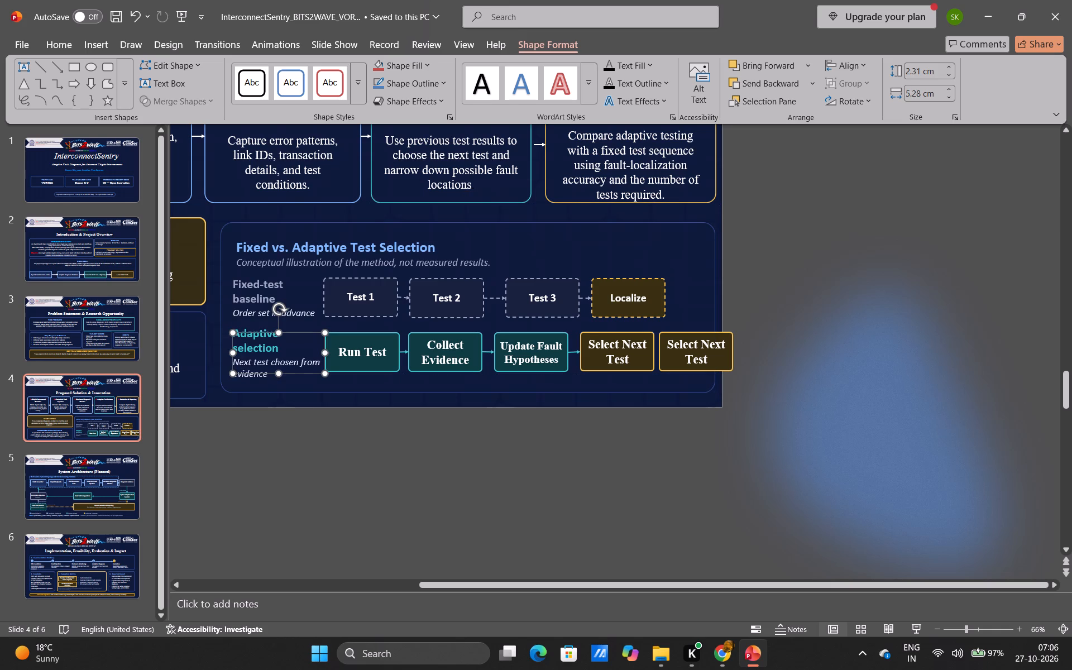
{"action": "left_click_drag", "start_coordinate": [246, 331], "coordinate": [245, 327]}
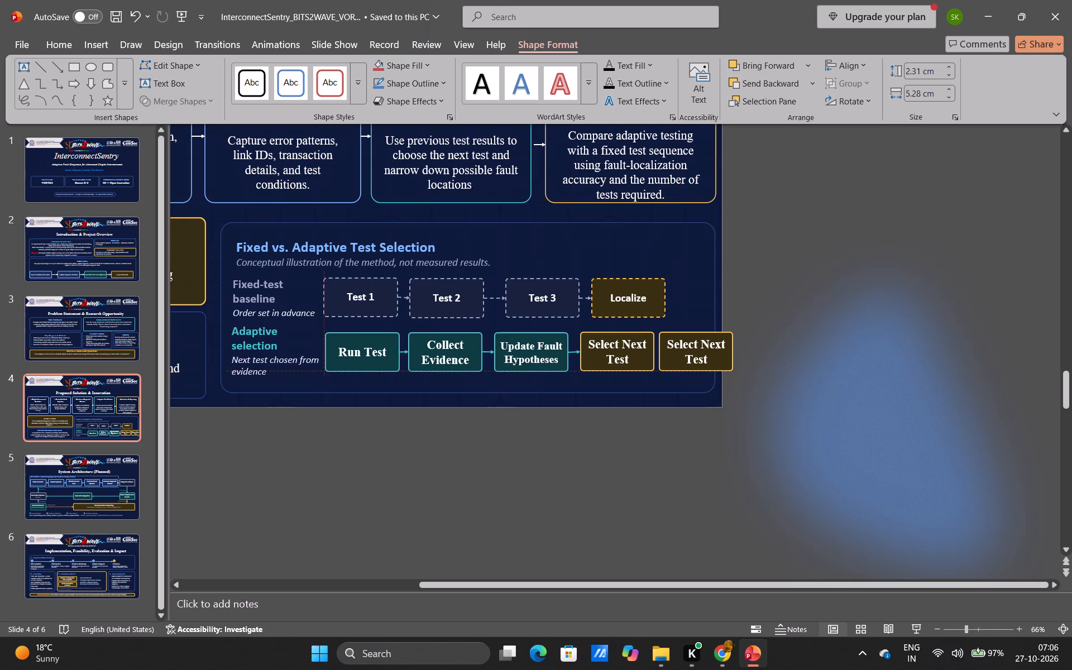
{"action": "left_click_drag", "start_coordinate": [245, 327], "coordinate": [240, 328]}
{"action": "left_click", "coordinate": [245, 298]}
{"action": "left_click_drag", "start_coordinate": [253, 279], "coordinate": [251, 276]}
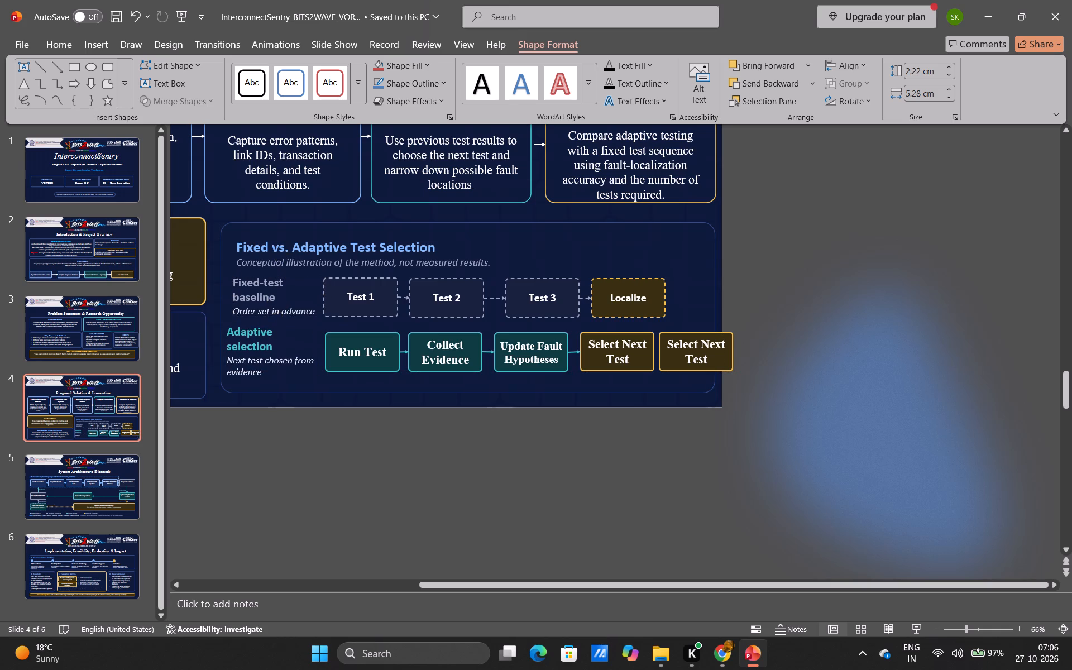
{"action": "left_click_drag", "start_coordinate": [251, 276], "coordinate": [246, 280]}
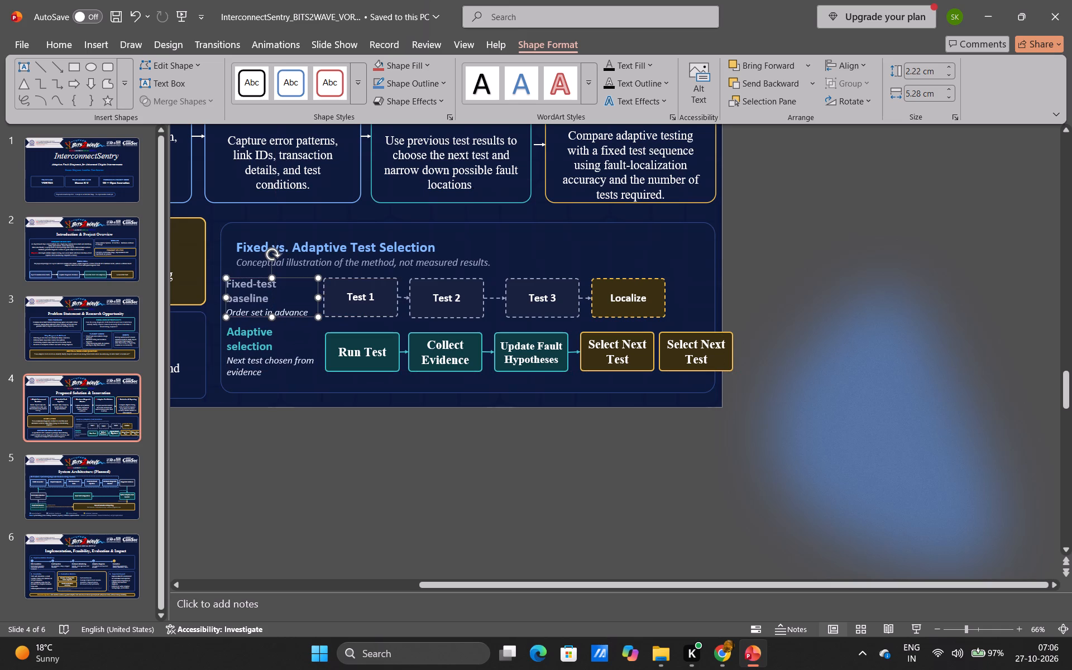
{"action": "left_click", "coordinate": [251, 250]}
{"action": "left_click", "coordinate": [279, 248]}
{"action": "left_click", "coordinate": [299, 256]}
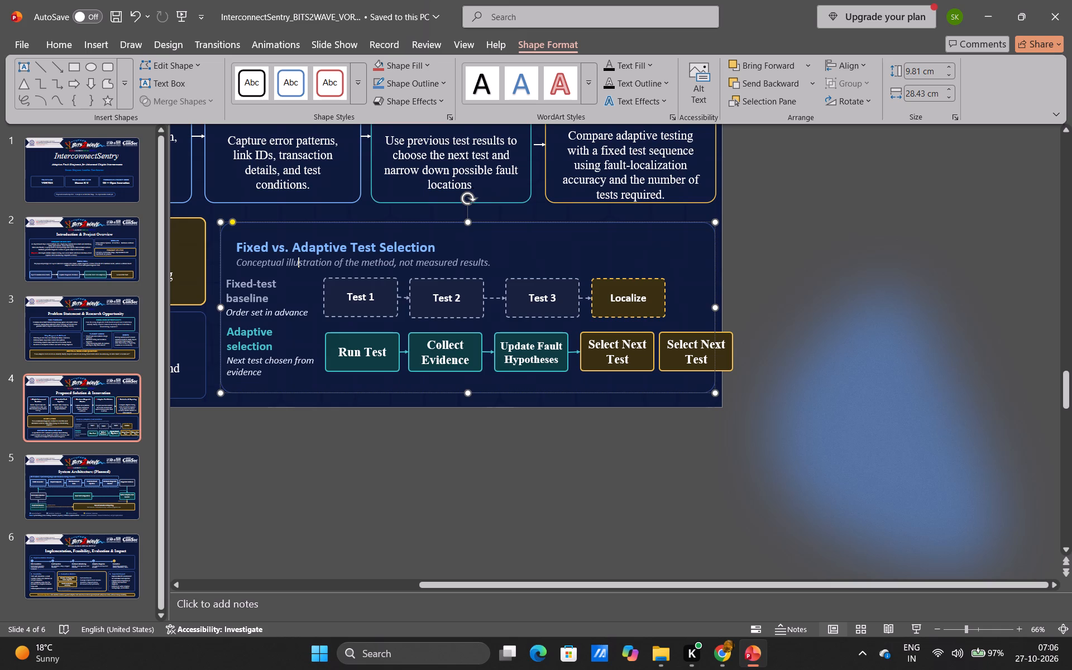
Shift the "Run Test", "Collect Evidence" and "Update Fault Hypotheses" boxes left in the Adaptive selection row, keeping them level with small gaps.
{"action": "left_click", "coordinate": [342, 351]}
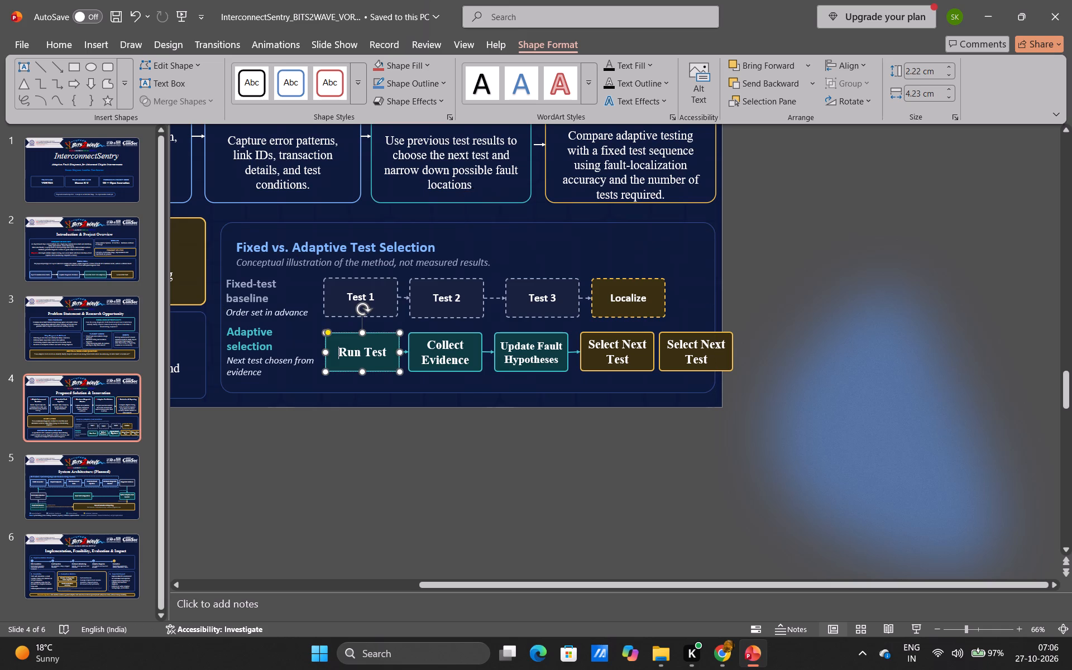
{"action": "left_click_drag", "start_coordinate": [341, 333], "coordinate": [332, 331]}
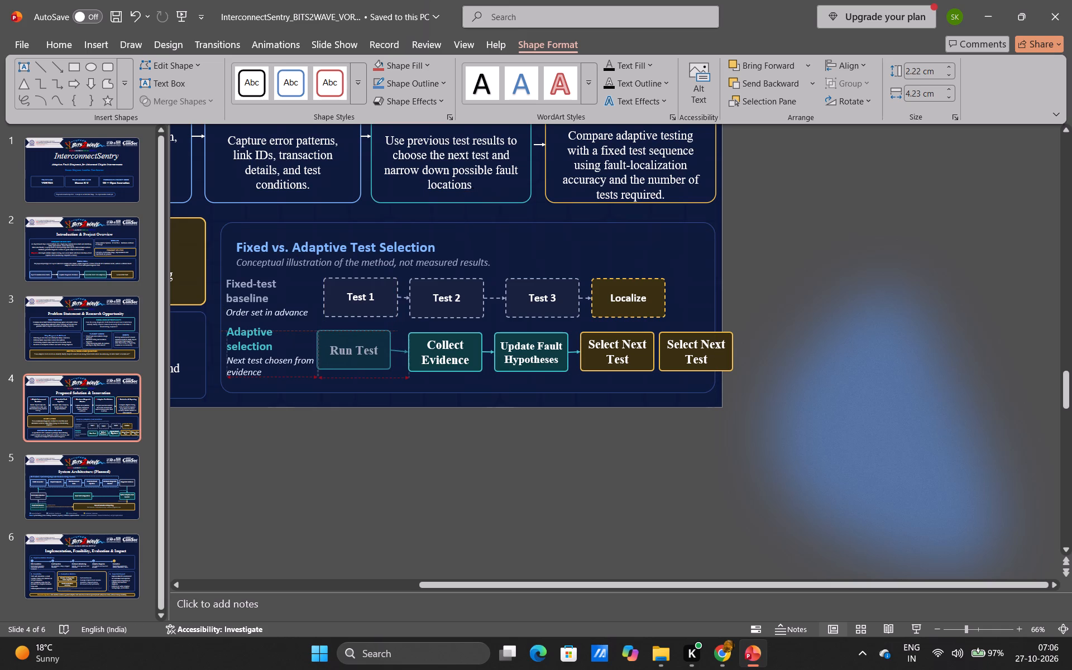
{"action": "left_click_drag", "start_coordinate": [332, 331], "coordinate": [332, 332]}
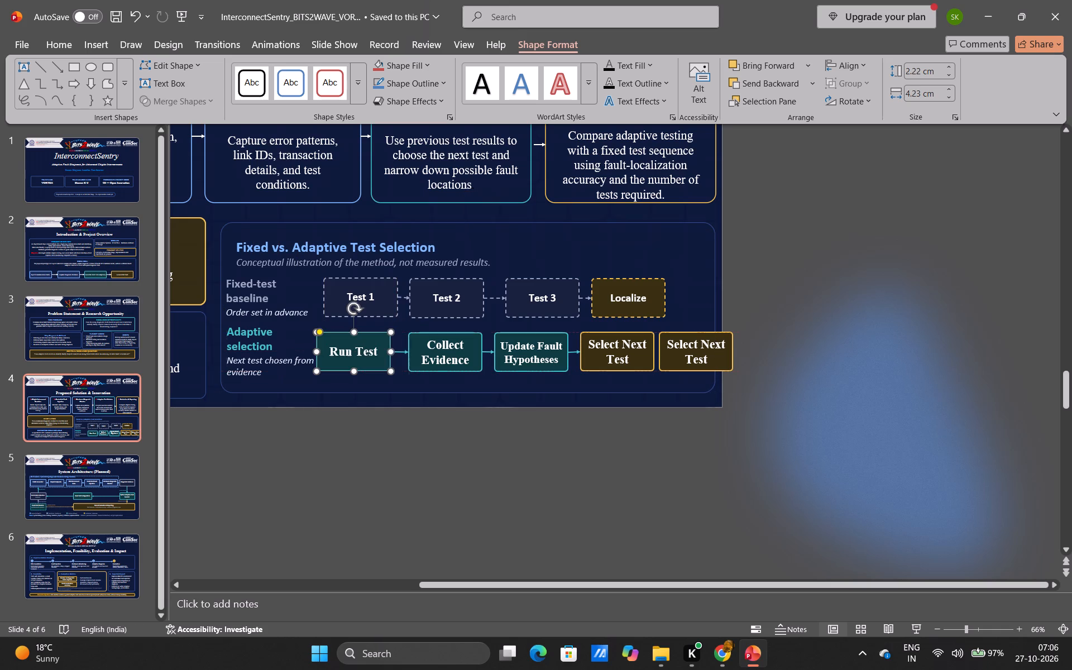
{"action": "left_click", "coordinate": [419, 346]}
{"action": "left_click_drag", "start_coordinate": [420, 333], "coordinate": [419, 331]}
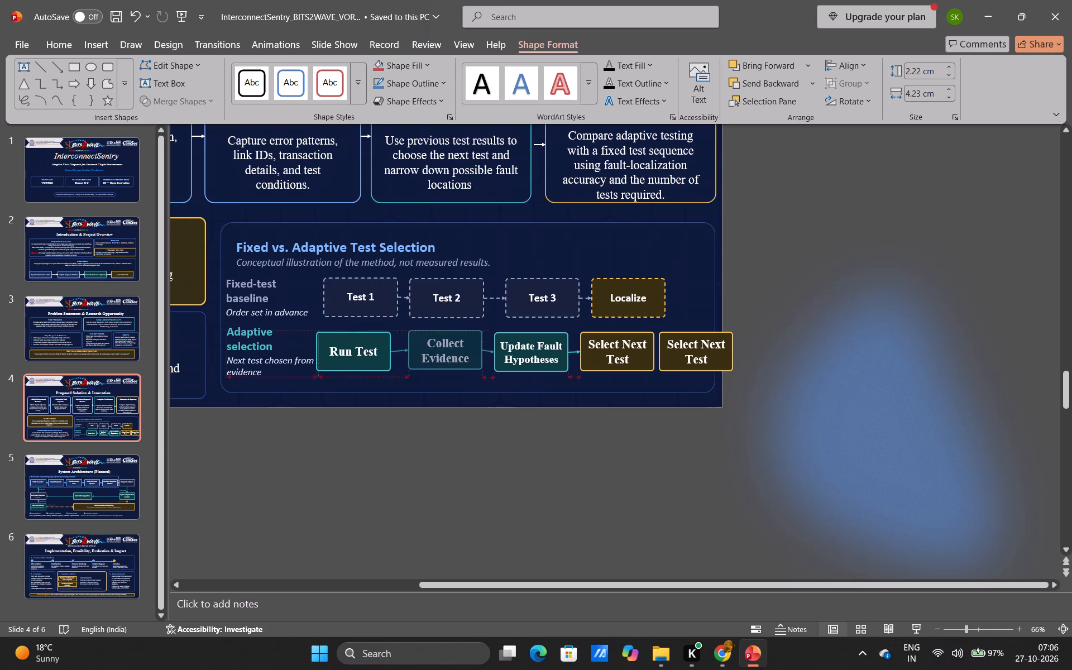
{"action": "left_click_drag", "start_coordinate": [419, 331], "coordinate": [415, 335]}
{"action": "left_click", "coordinate": [506, 350]}
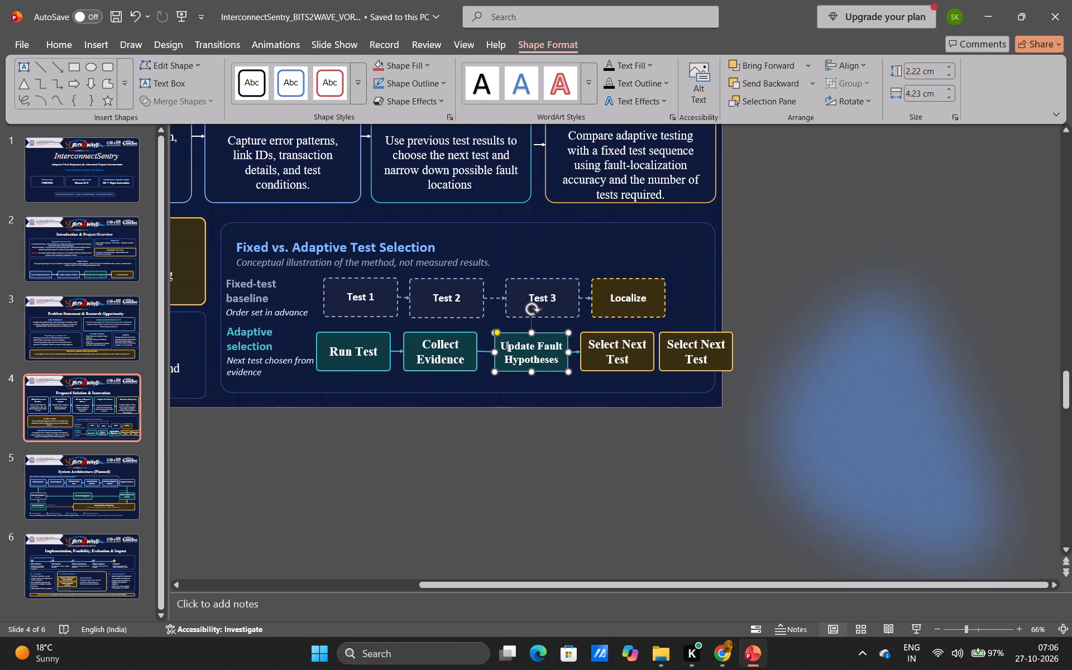
{"action": "left_click_drag", "start_coordinate": [511, 332], "coordinate": [503, 331]}
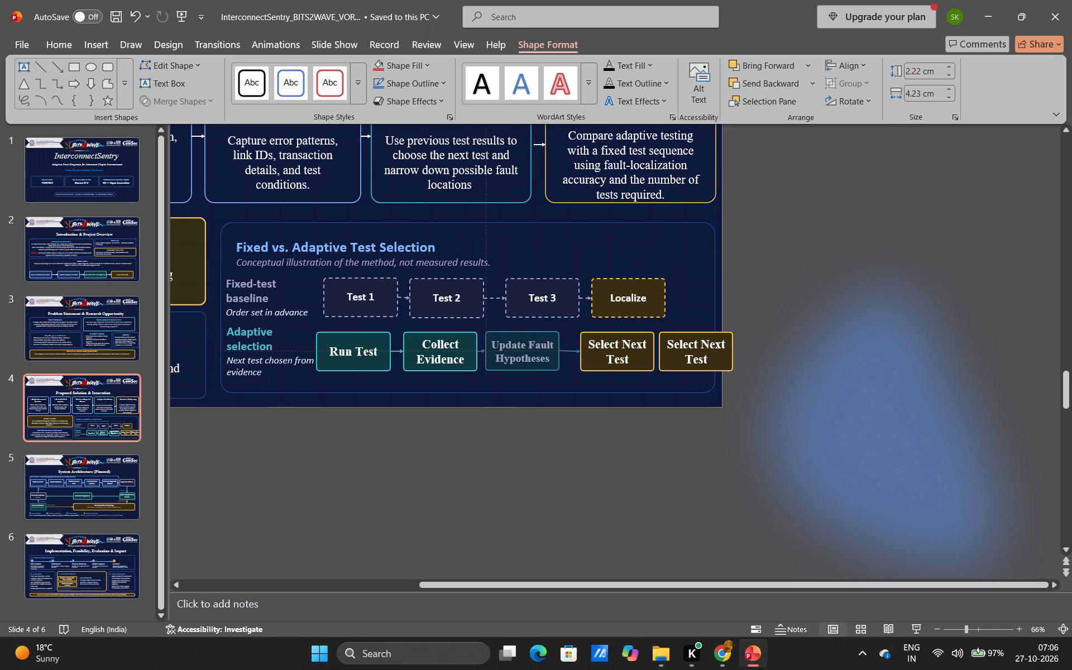
{"action": "left_click_drag", "start_coordinate": [503, 331], "coordinate": [504, 332]}
Shift both "Select Next Test" boxes left, following "Update Fault Hypotheses" and leaving a small gap between the two.
{"action": "left_click", "coordinate": [588, 356]}
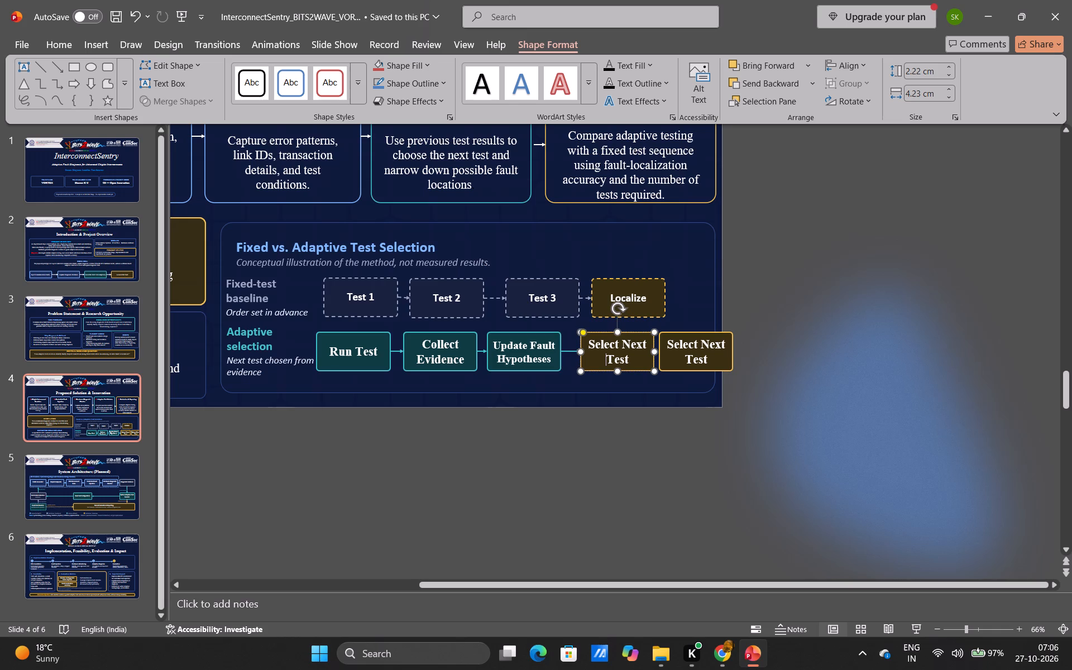
{"action": "left_click_drag", "start_coordinate": [592, 330], "coordinate": [584, 331]}
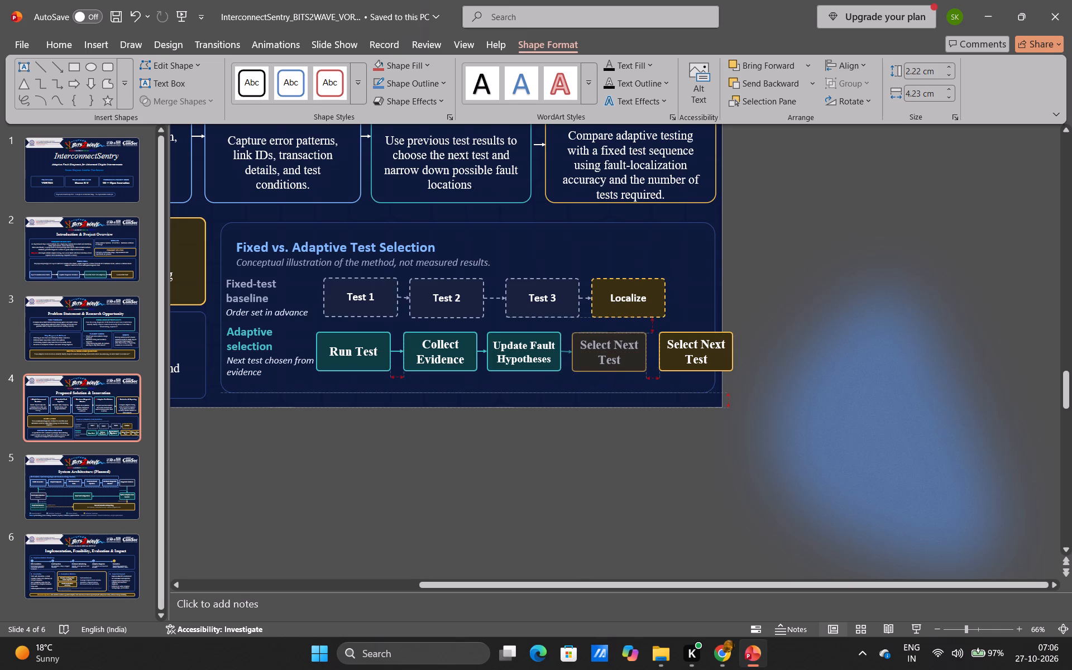
{"action": "left_click_drag", "start_coordinate": [584, 331], "coordinate": [583, 330]}
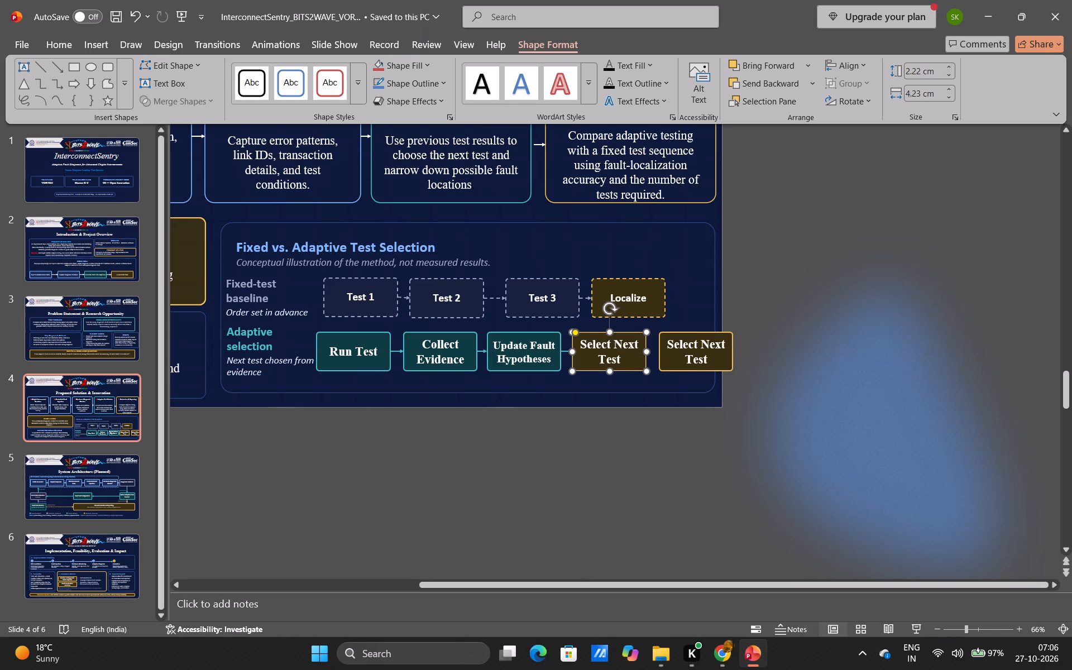
{"action": "left_click", "coordinate": [667, 353]}
{"action": "left_click", "coordinate": [676, 332]}
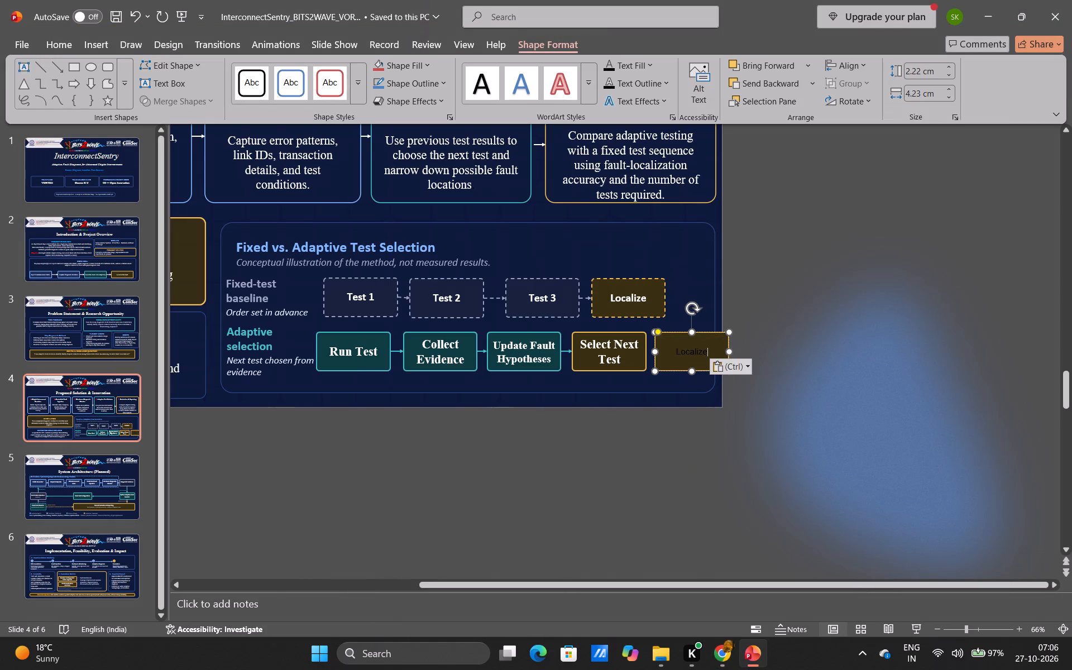
Format the last box's "Localize" text as white, bold Times New Roman at size 20.
{"action": "key", "text": "ctrl+a"}
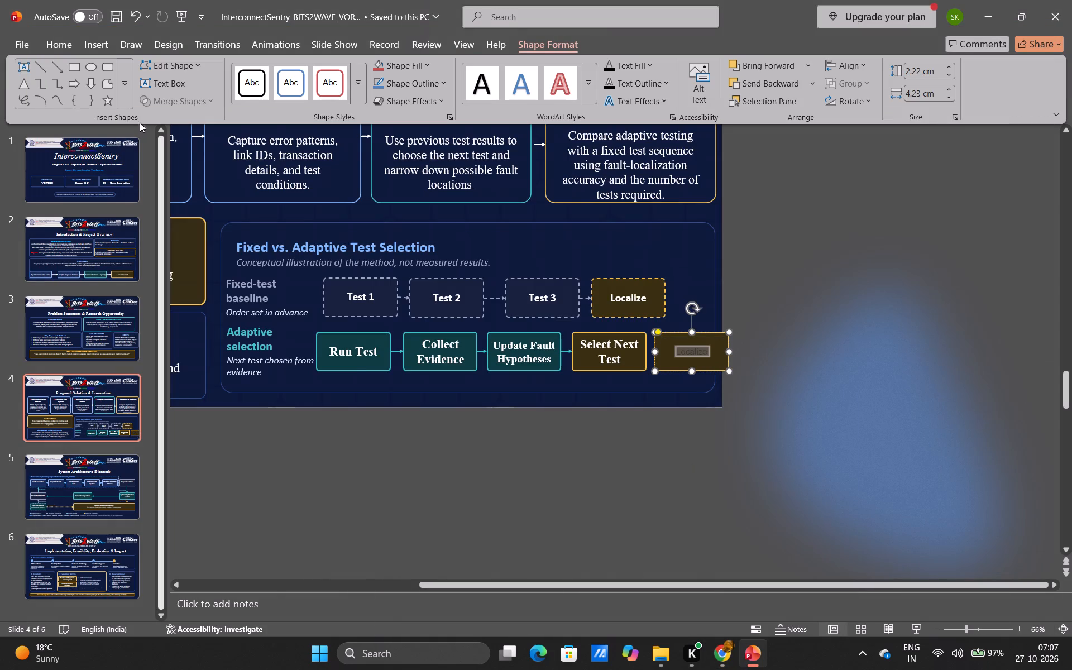
{"action": "left_click", "coordinate": [63, 46]}
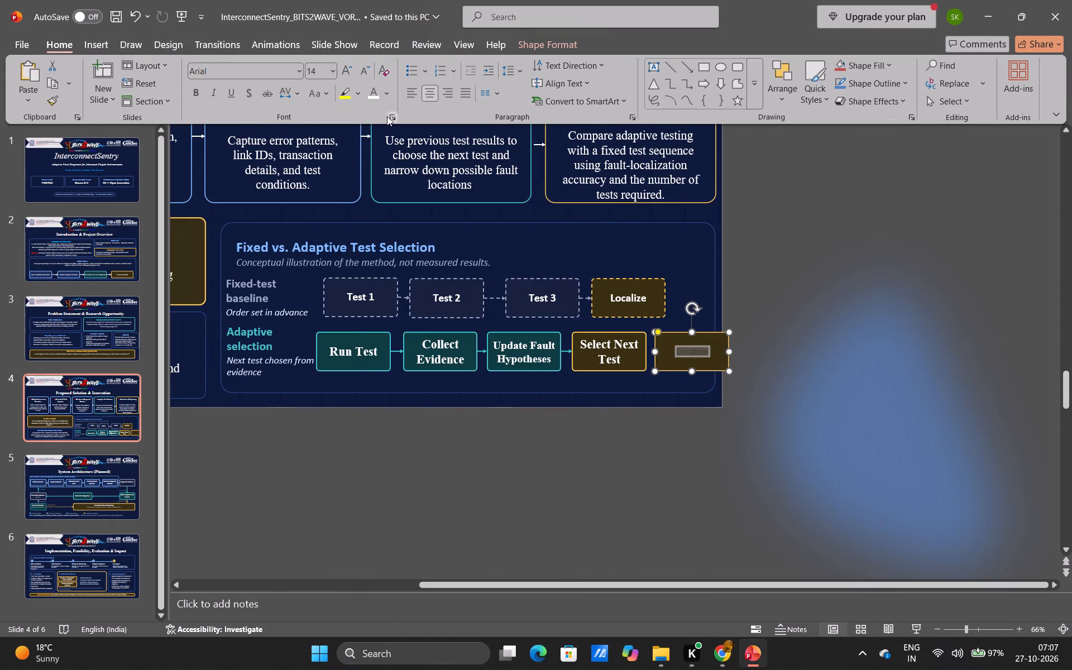
{"action": "left_click", "coordinate": [385, 96]}
{"action": "left_click", "coordinate": [377, 160]}
{"action": "left_click", "coordinate": [195, 95]}
{"action": "left_click", "coordinate": [299, 73]}
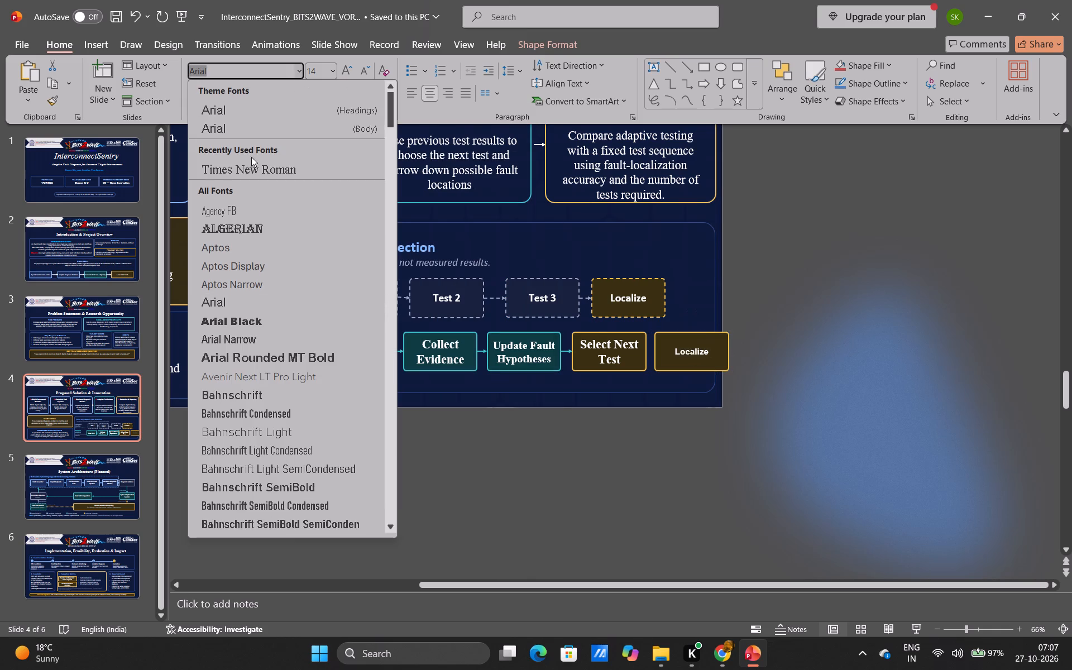
{"action": "left_click", "coordinate": [246, 169]}
{"action": "left_click", "coordinate": [329, 71]}
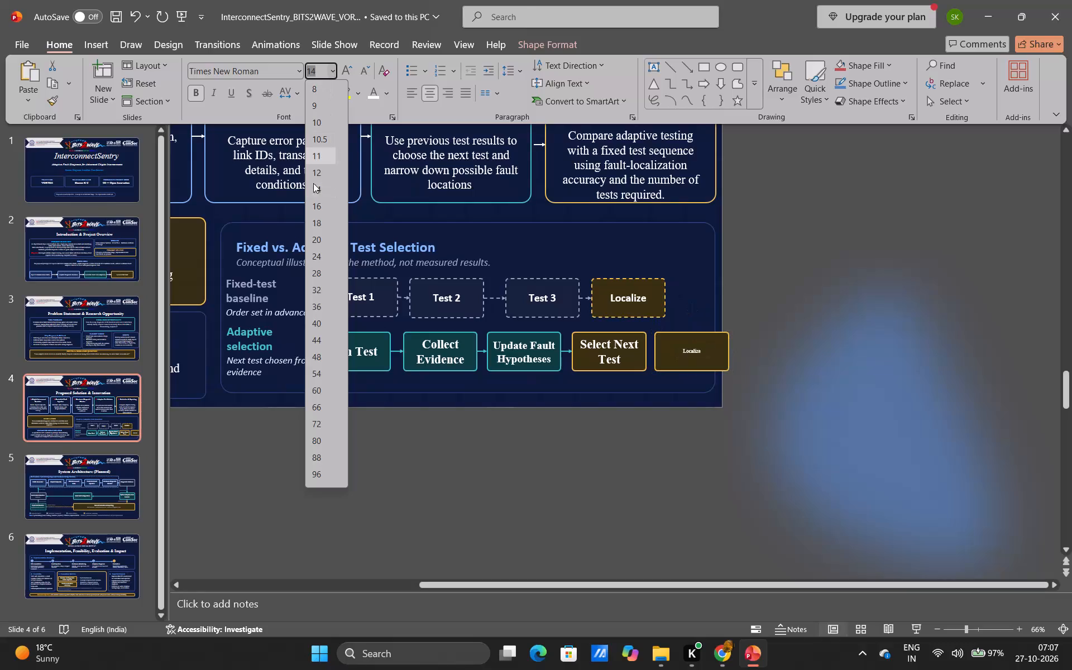
{"action": "left_click", "coordinate": [314, 237]}
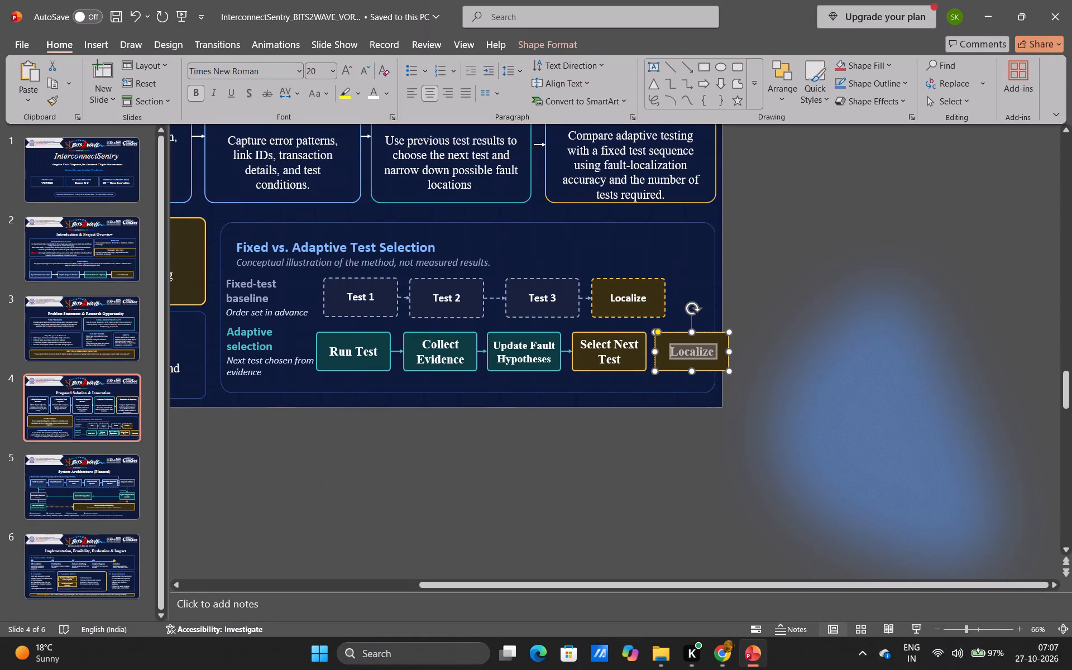
Narrow the Adaptive row's "Localize" box from its right side so it ends at the panel's right border with its text on one line.
{"action": "left_click_drag", "start_coordinate": [729, 352], "coordinate": [710, 350]}
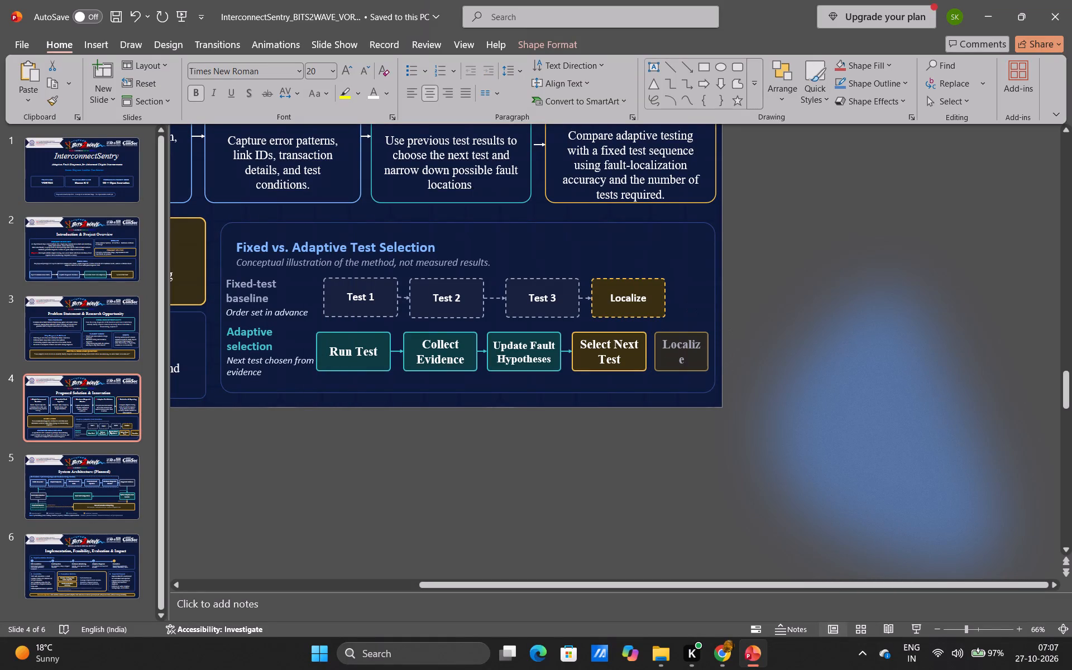
{"action": "left_click_drag", "start_coordinate": [710, 350], "coordinate": [696, 352]}
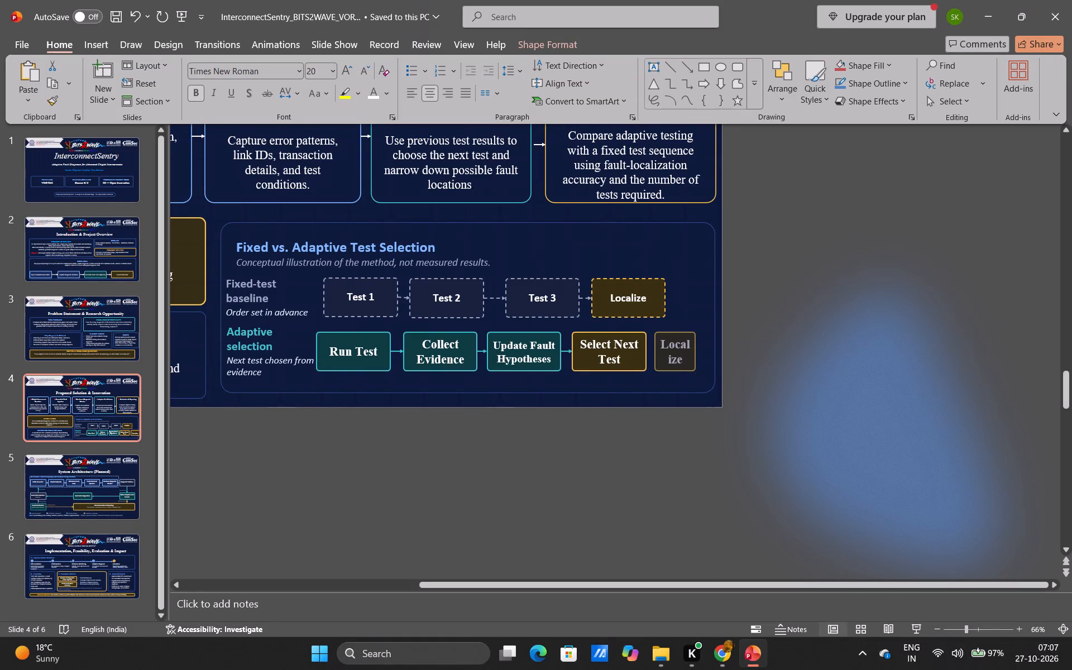
{"action": "left_click_drag", "start_coordinate": [696, 352], "coordinate": [711, 348]}
{"action": "left_click", "coordinate": [700, 298]}
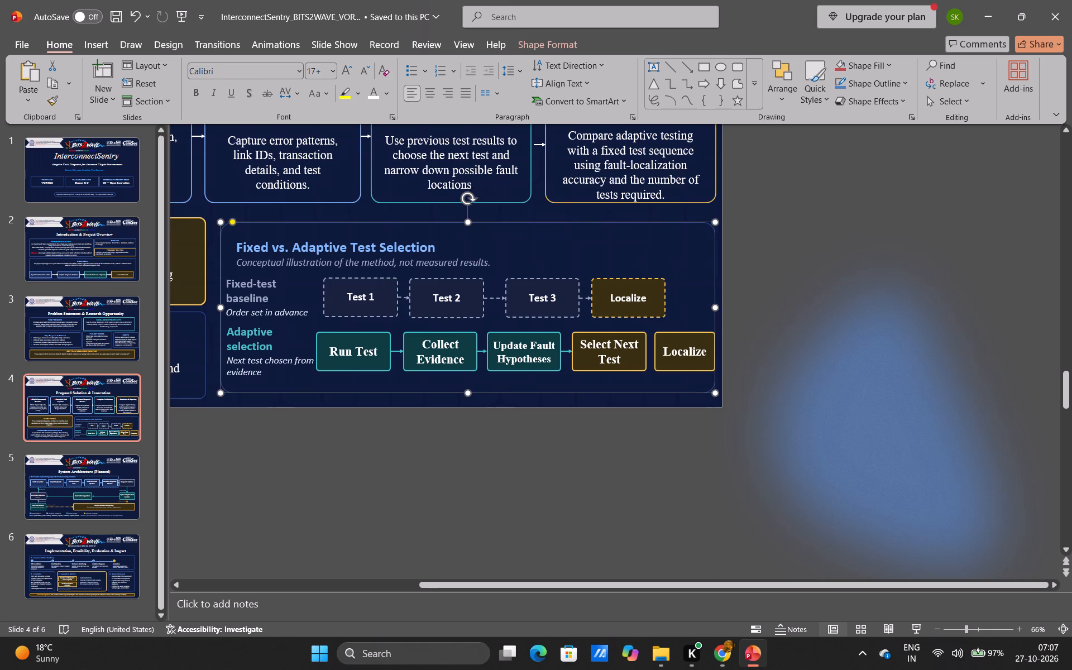
{"action": "left_click", "coordinate": [819, 338]}
Duplicate the arrow between "Update Fault Hypotheses" and "Select Next Test" and move the copy just below the Adaptive row's "Localize" box.
{"action": "left_click", "coordinate": [567, 351]}
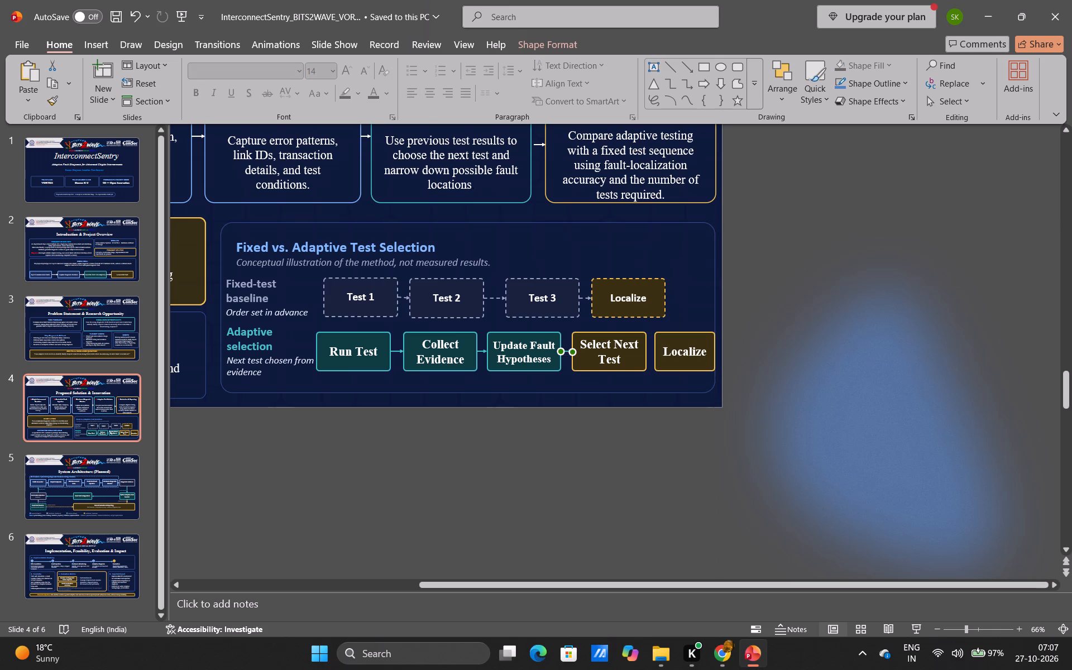
{"action": "right_click", "coordinate": [567, 351]}
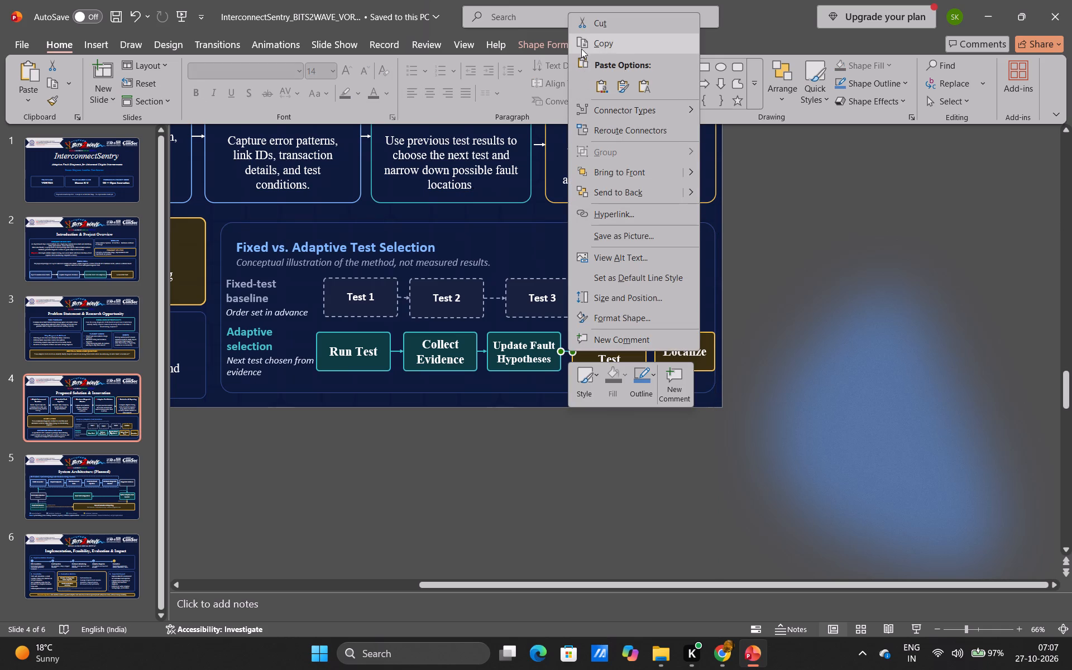
{"action": "left_click", "coordinate": [581, 47]}
{"action": "left_click", "coordinate": [680, 293]}
{"action": "right_click", "coordinate": [680, 293]}
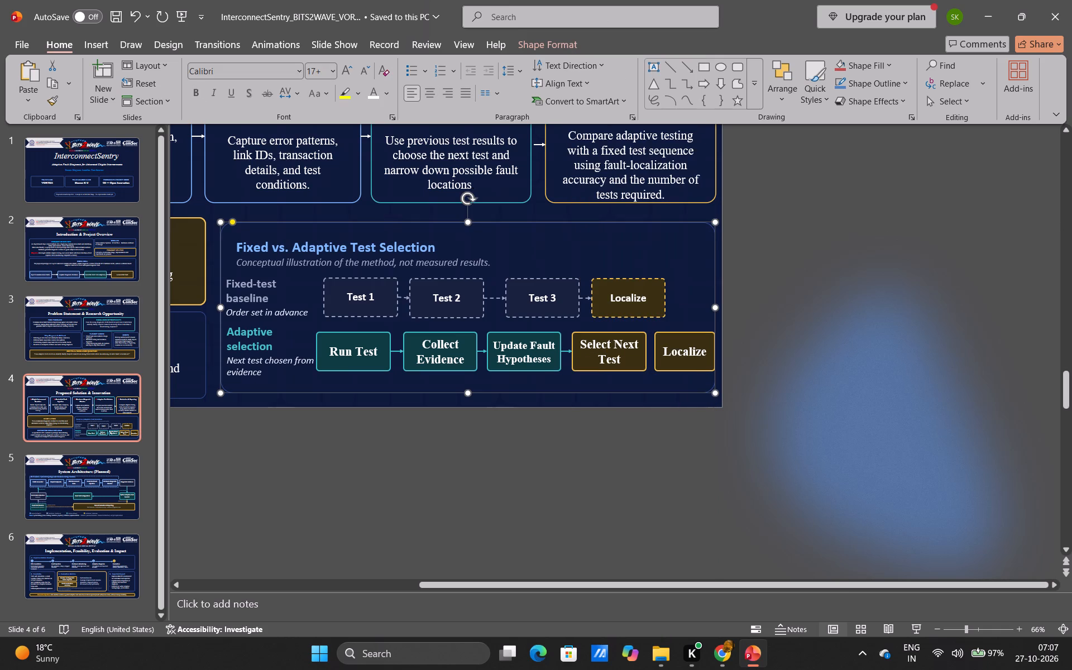
{"action": "left_click", "coordinate": [714, 344]}
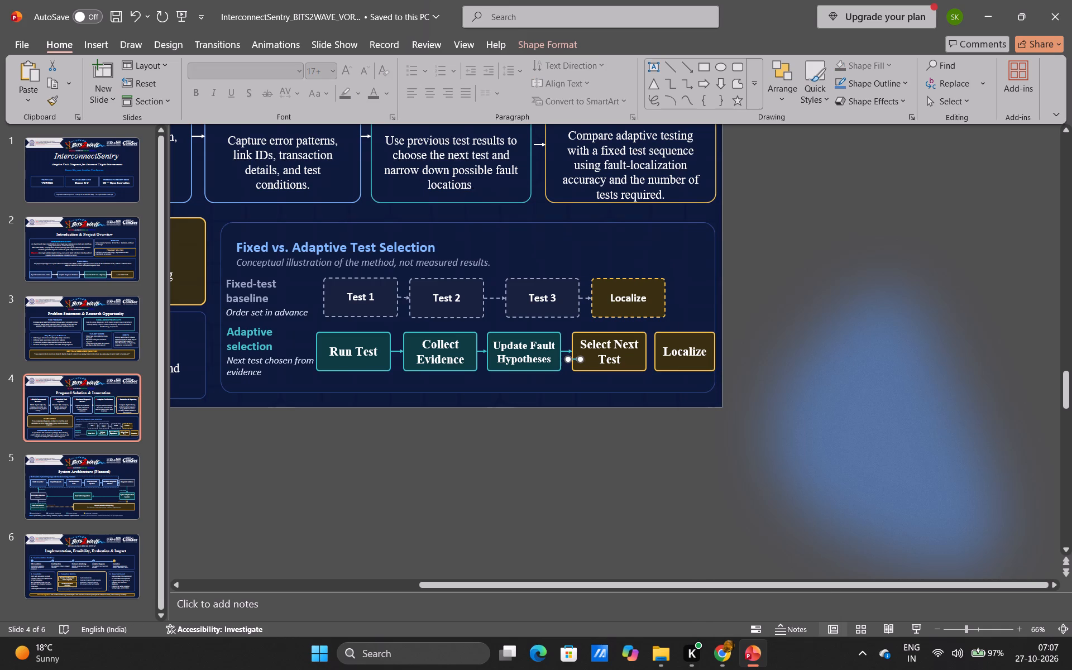
{"action": "left_click_drag", "start_coordinate": [576, 361], "coordinate": [583, 363]}
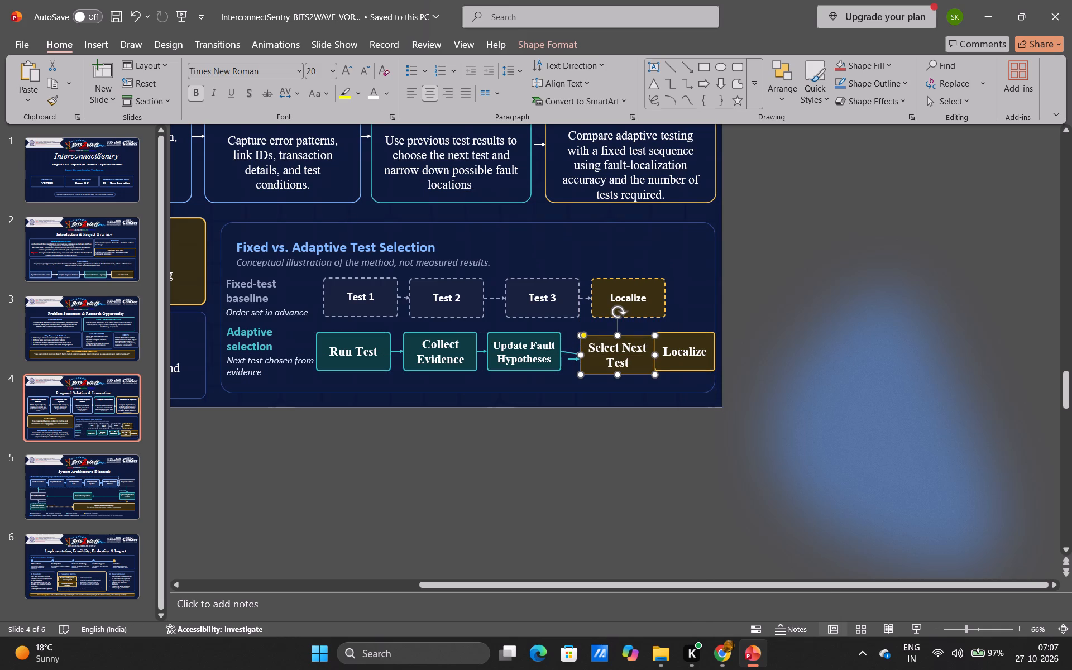
{"action": "left_click_drag", "start_coordinate": [571, 360], "coordinate": [657, 391]}
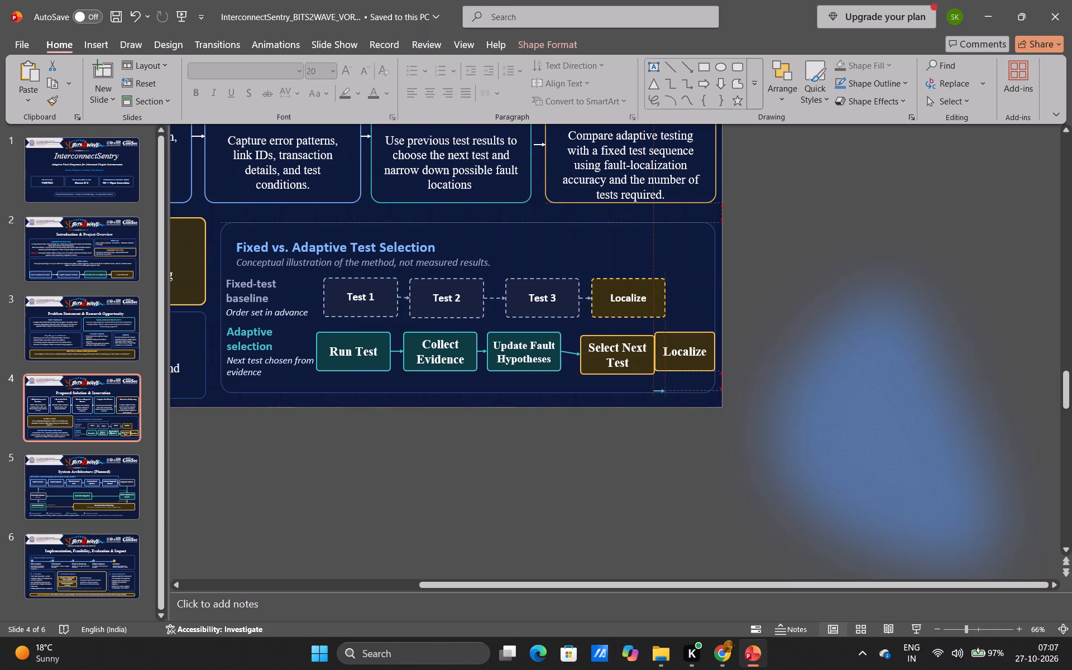
{"action": "left_click_drag", "start_coordinate": [657, 391], "coordinate": [655, 386]}
Move the "Select Next Test" box back in line with the Adaptive row, leaving a small gap before "Localize".
{"action": "left_click", "coordinate": [600, 358]}
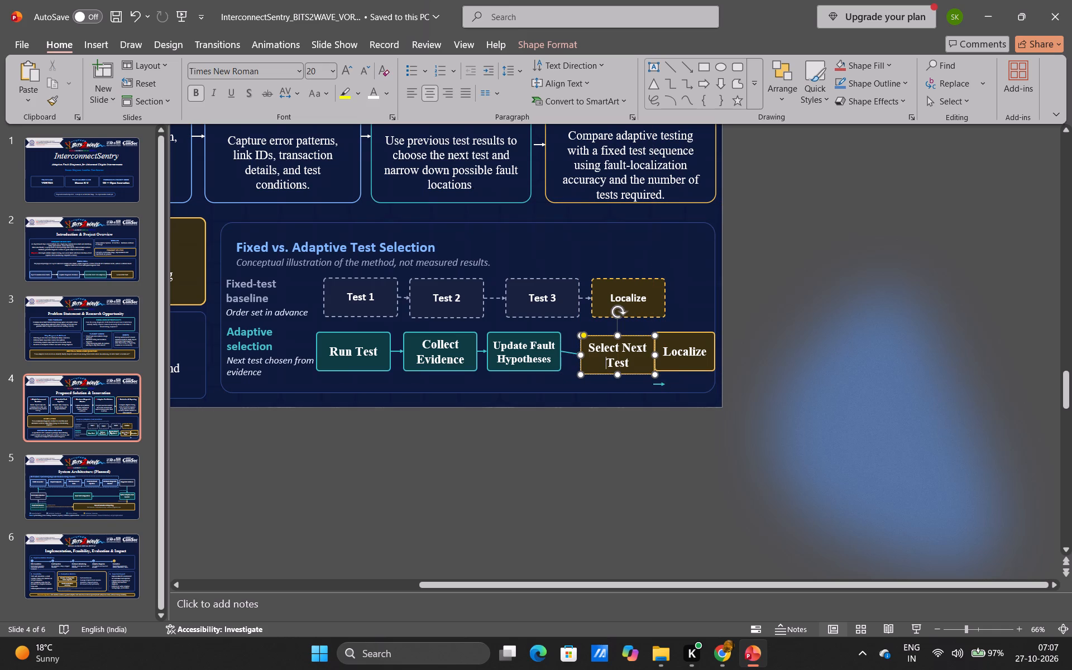
{"action": "left_click_drag", "start_coordinate": [596, 335], "coordinate": [591, 332]}
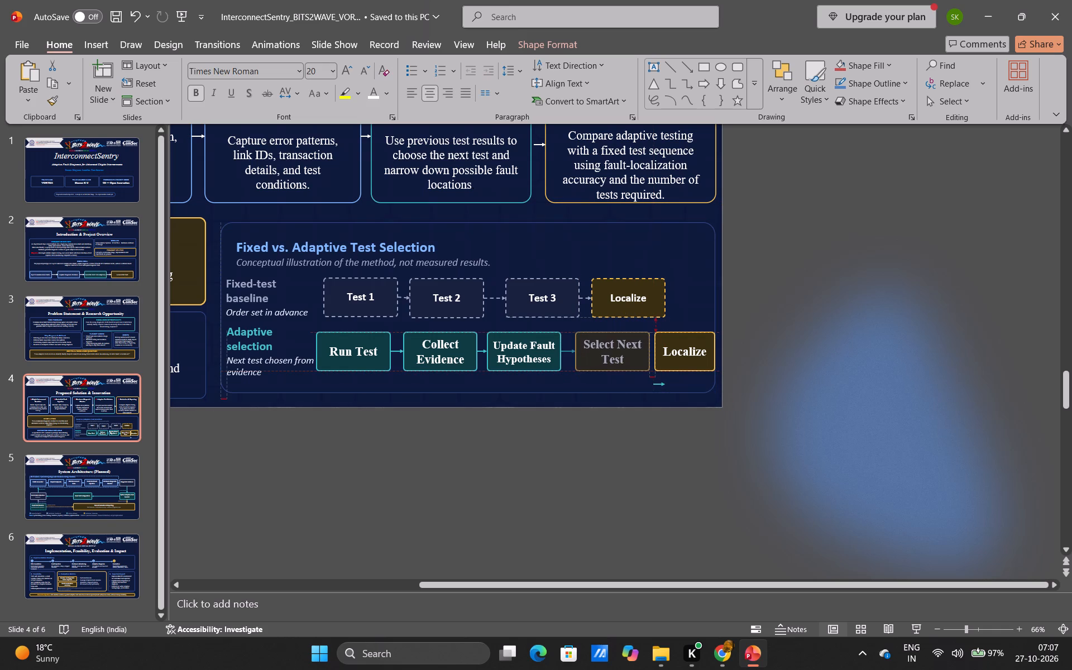
{"action": "left_click_drag", "start_coordinate": [591, 332], "coordinate": [585, 332]}
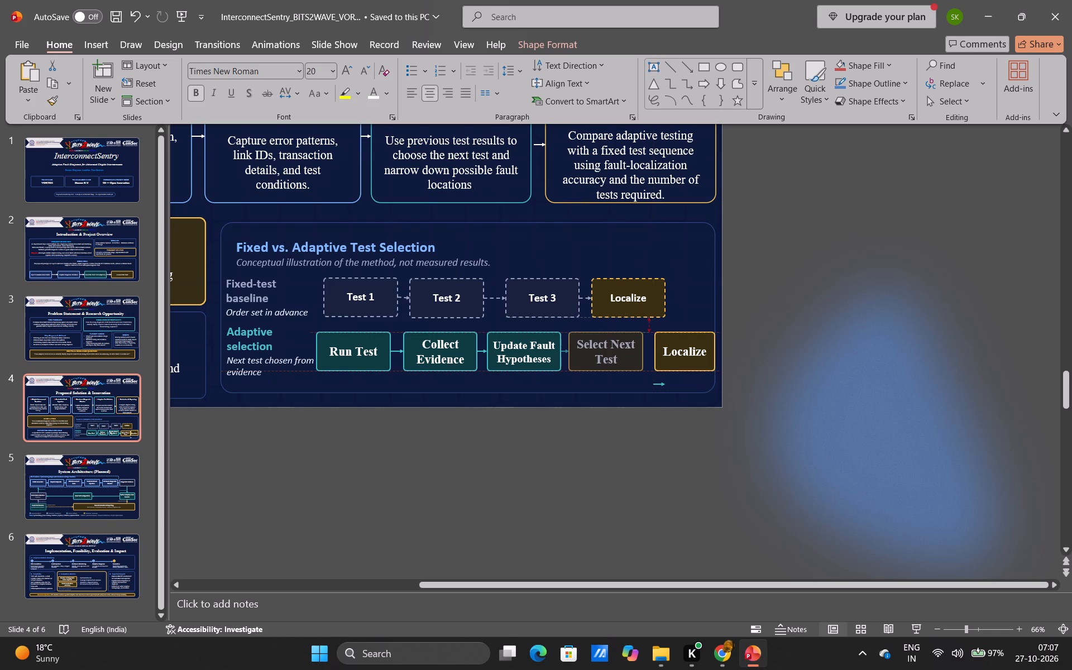
{"action": "left_click_drag", "start_coordinate": [585, 332], "coordinate": [586, 332]}
{"action": "left_click", "coordinate": [688, 291]}
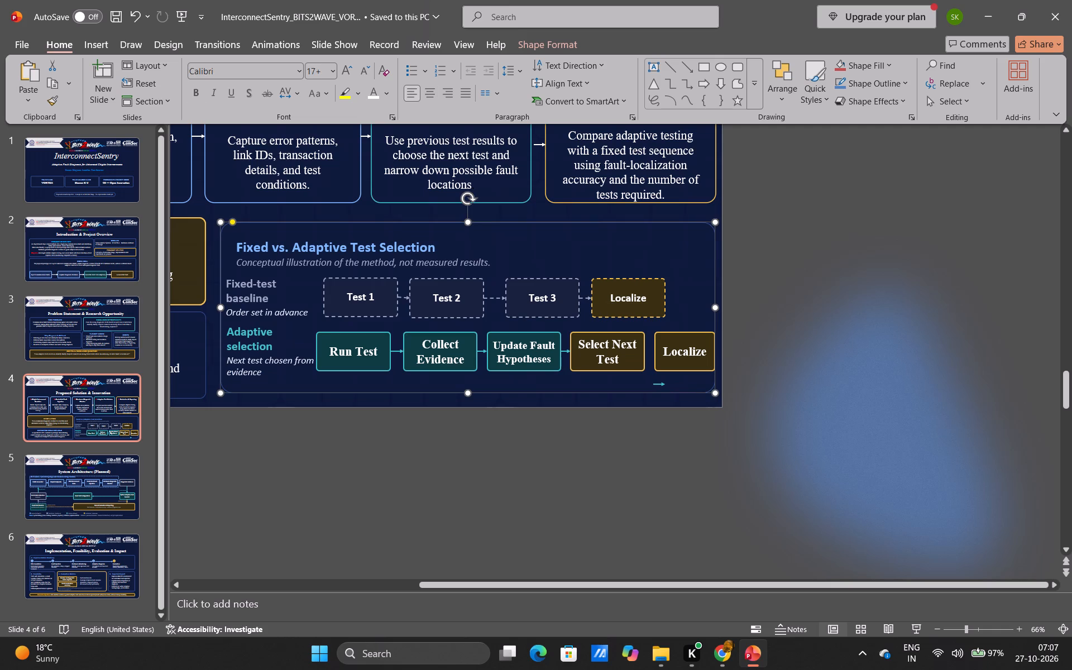
Place the copied arrow in the Adaptive row's gap between "Select Next Test" and "Localize", level with the other arrows.
{"action": "left_click_drag", "start_coordinate": [658, 384], "coordinate": [648, 360]}
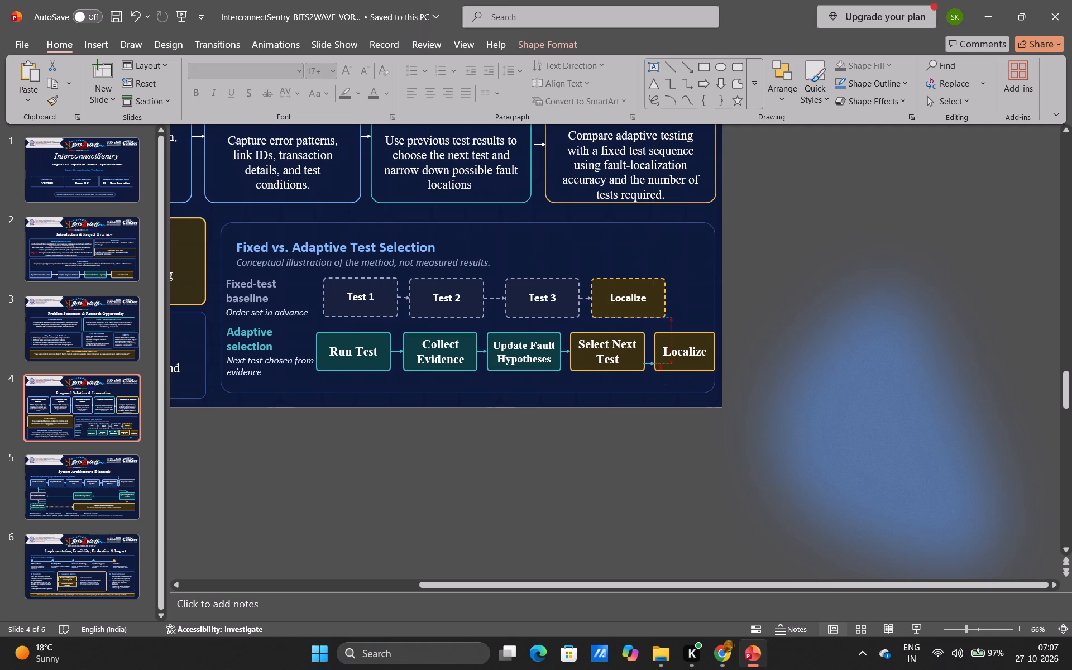
{"action": "left_click_drag", "start_coordinate": [648, 360], "coordinate": [648, 355]}
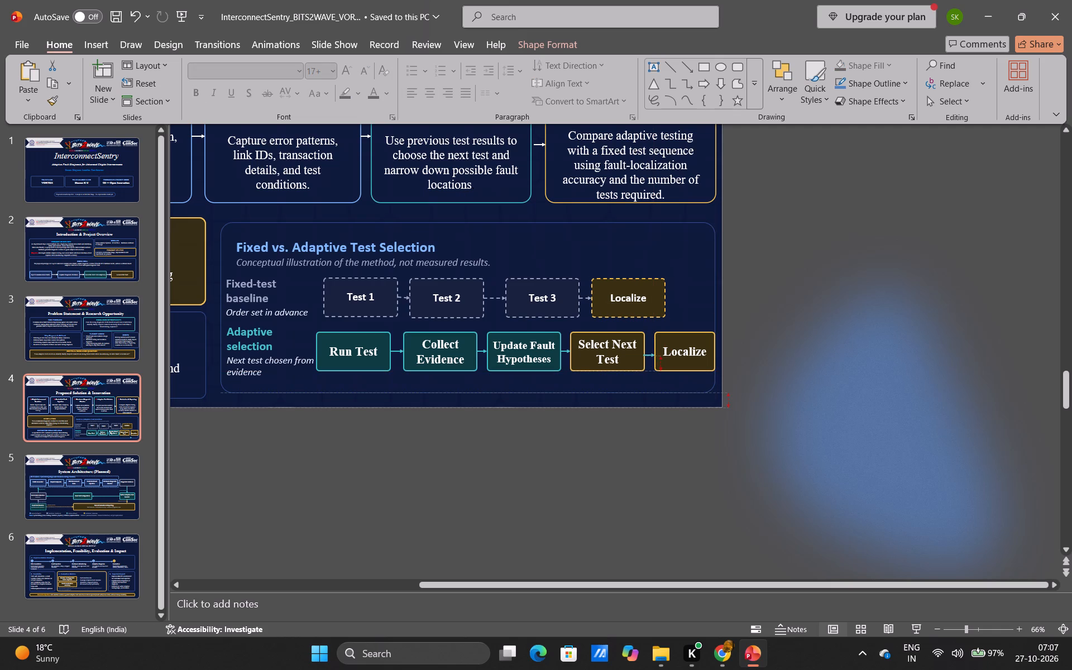
{"action": "left_click_drag", "start_coordinate": [648, 355], "coordinate": [648, 351]}
Delete the blurred blue glow picture lying beyond slide 4's lower-right corner.
{"action": "left_click", "coordinate": [758, 307]}
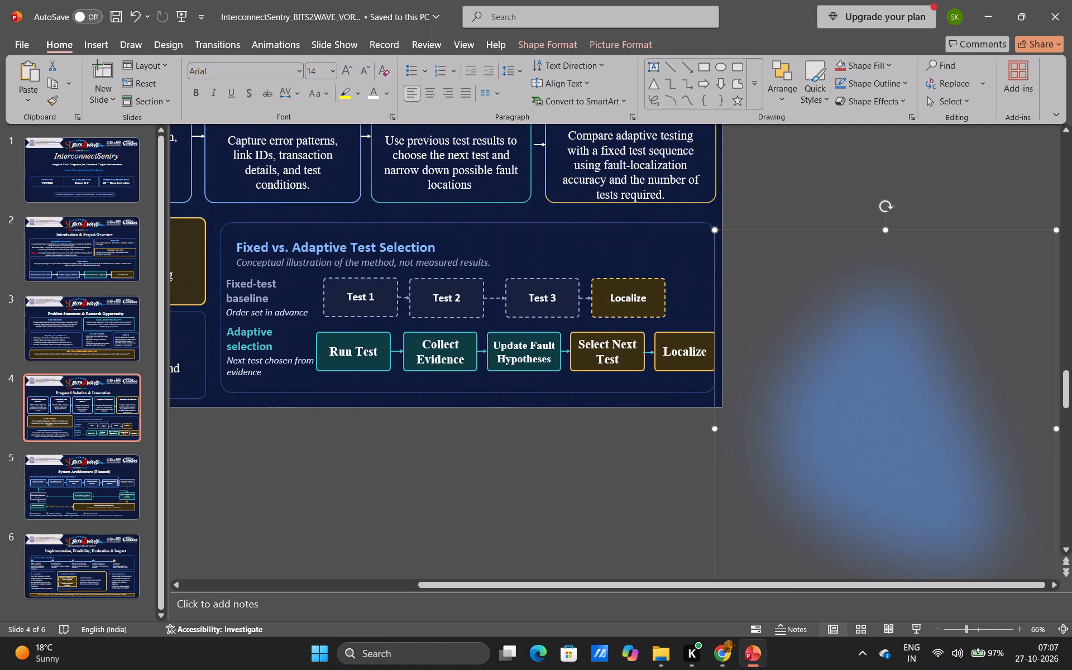
{"action": "left_click", "coordinate": [372, 456]}
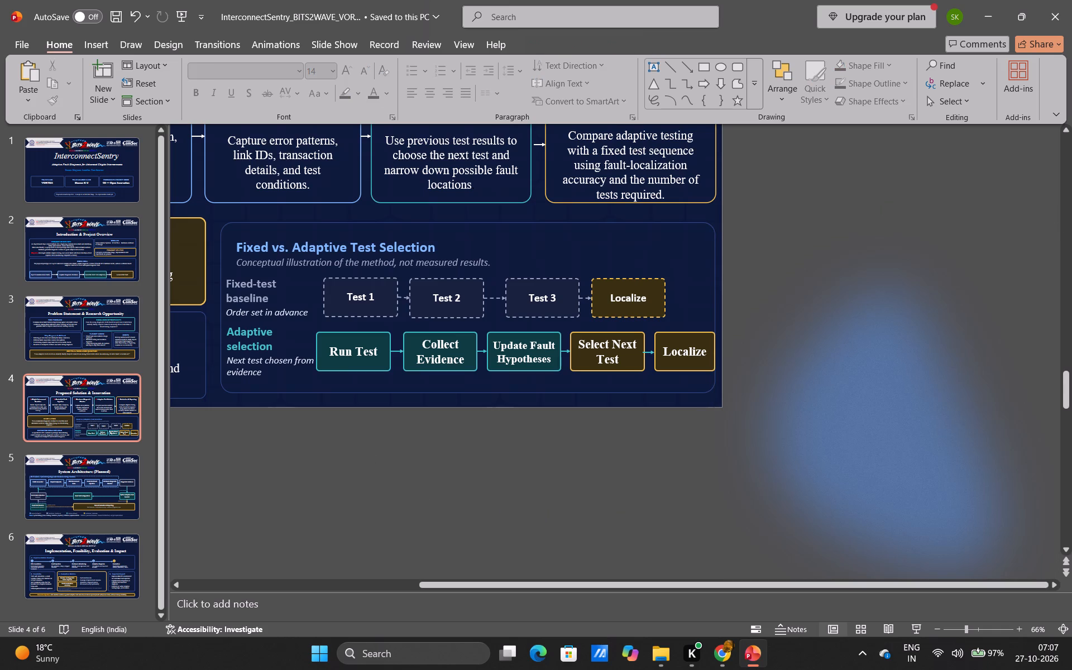
{"action": "left_click", "coordinate": [900, 413]}
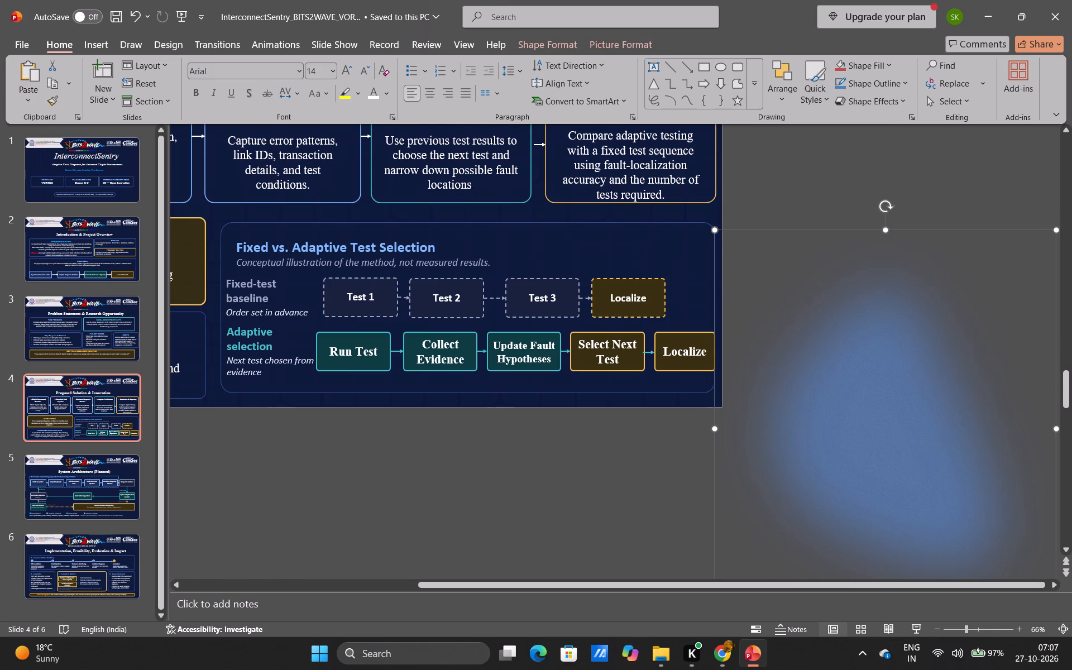
{"action": "key", "text": "Delete"}
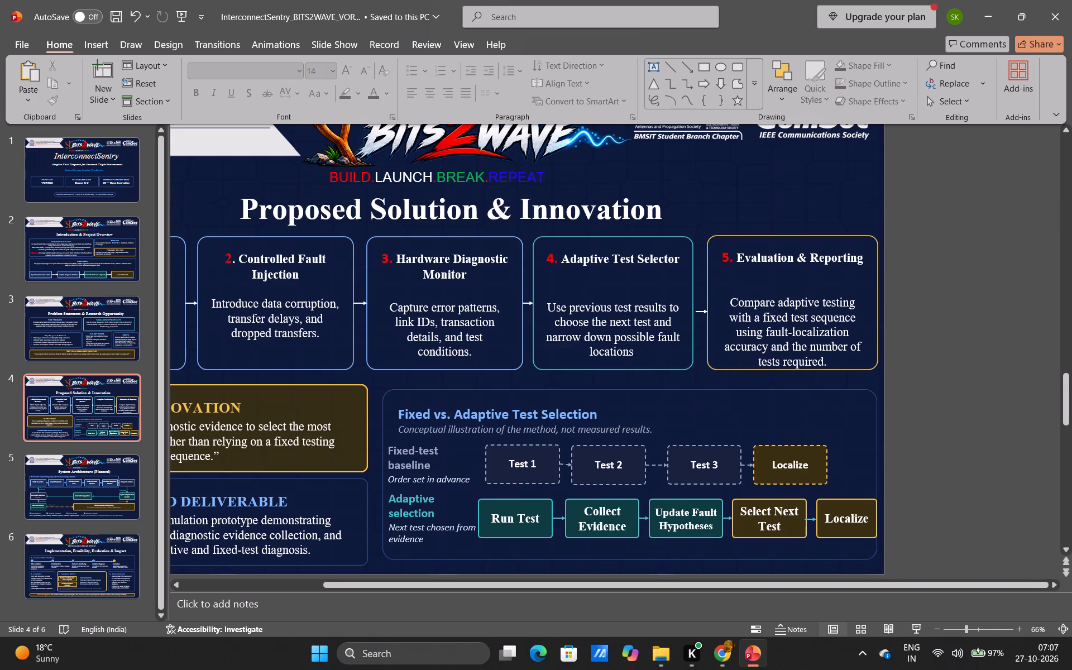
Return to slide 1 and save the presentation.
{"action": "left_click_drag", "start_coordinate": [362, 586], "coordinate": [189, 580]}
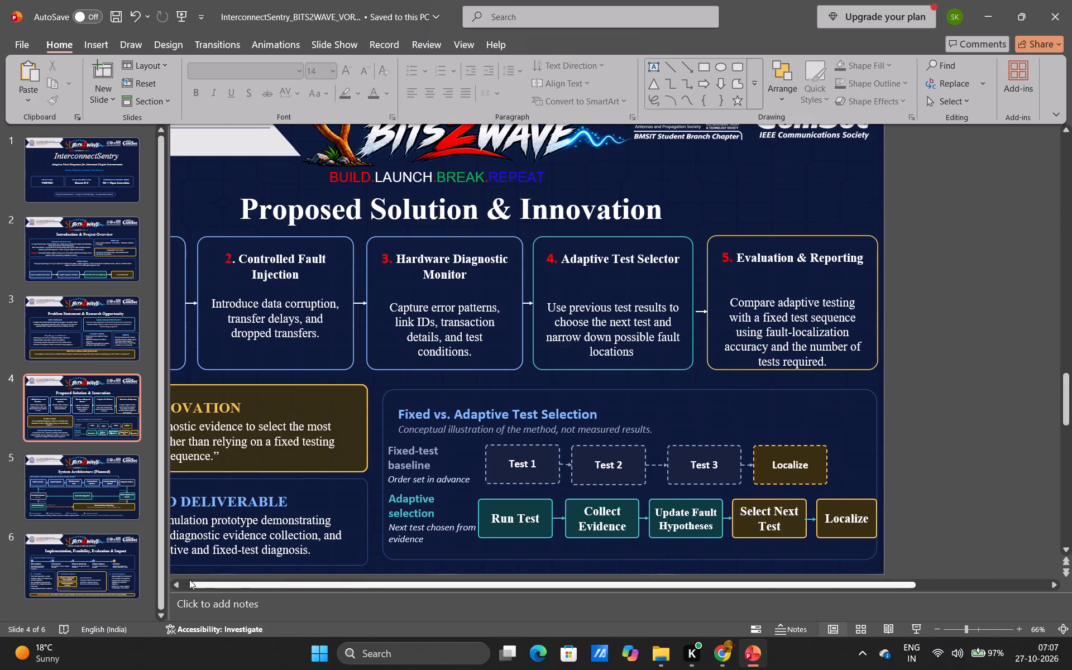
{"action": "left_click_drag", "start_coordinate": [189, 580], "coordinate": [166, 577]}
{"action": "scroll", "coordinate": [381, 412], "scroll_direction": "up", "scroll_amount": 5}
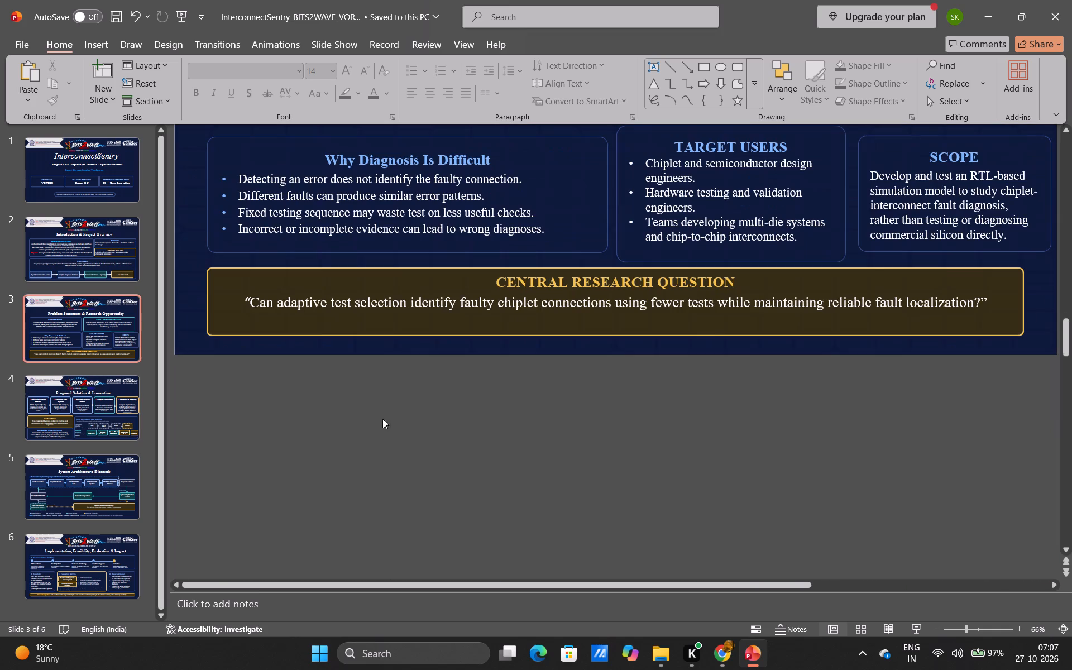
{"action": "left_click", "coordinate": [47, 168]}
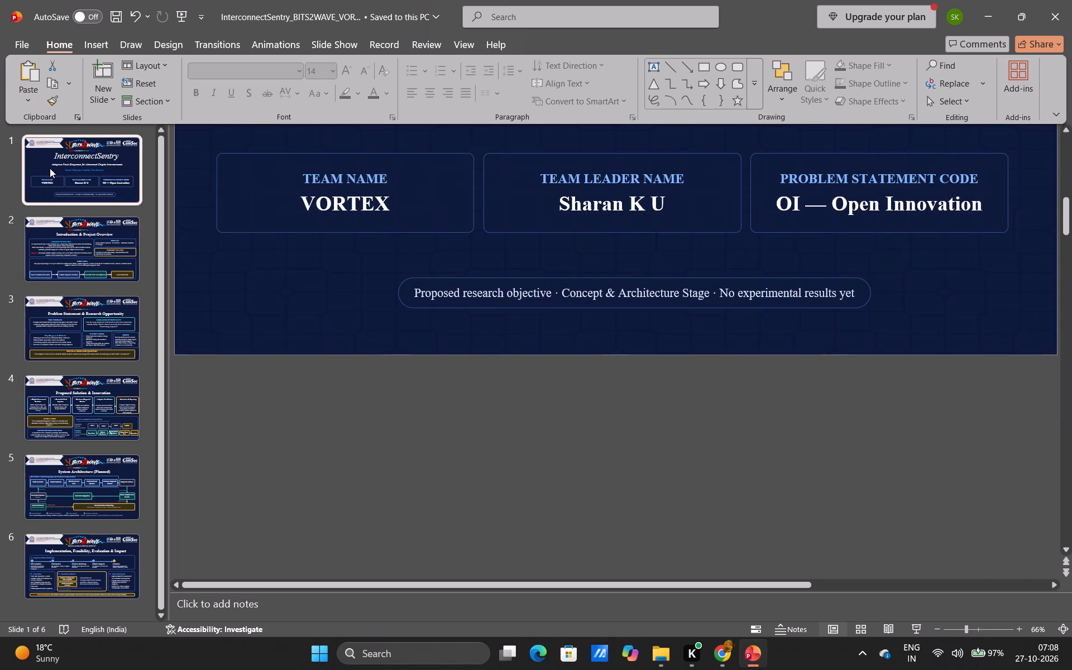
{"action": "key", "text": "ctrl+s"}
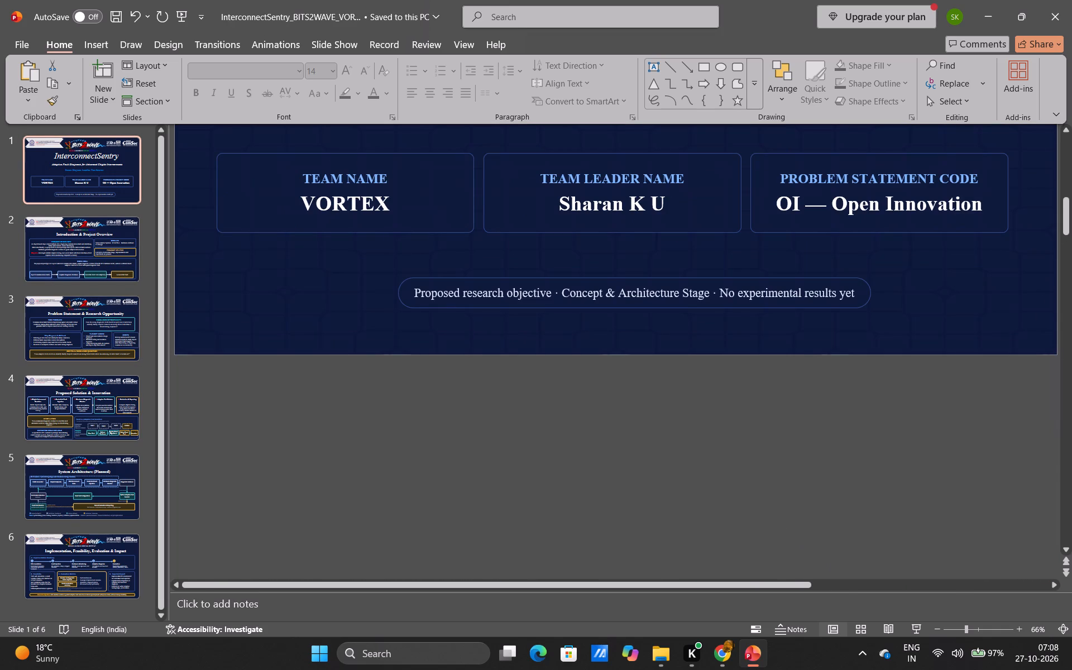
Review the deck in reading view from slide 1 onward, checking the Adaptive selection row on "Proposed Solution & Innovation".
{"action": "left_click", "coordinate": [886, 633]}
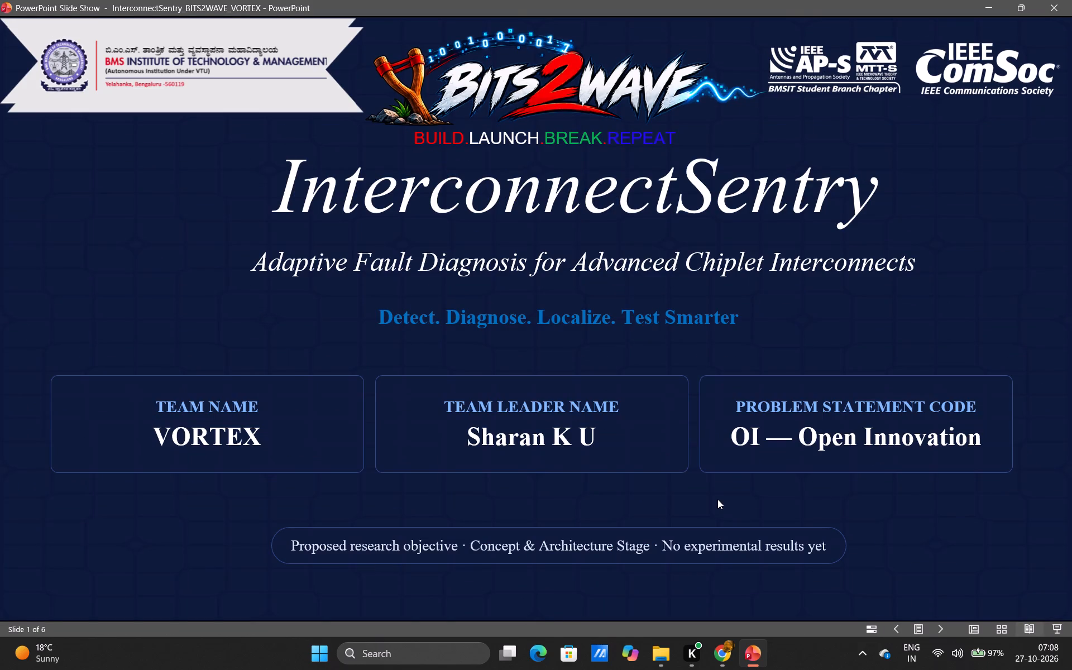
{"action": "key", "text": "Right"}
{"action": "key", "text": "Right"}
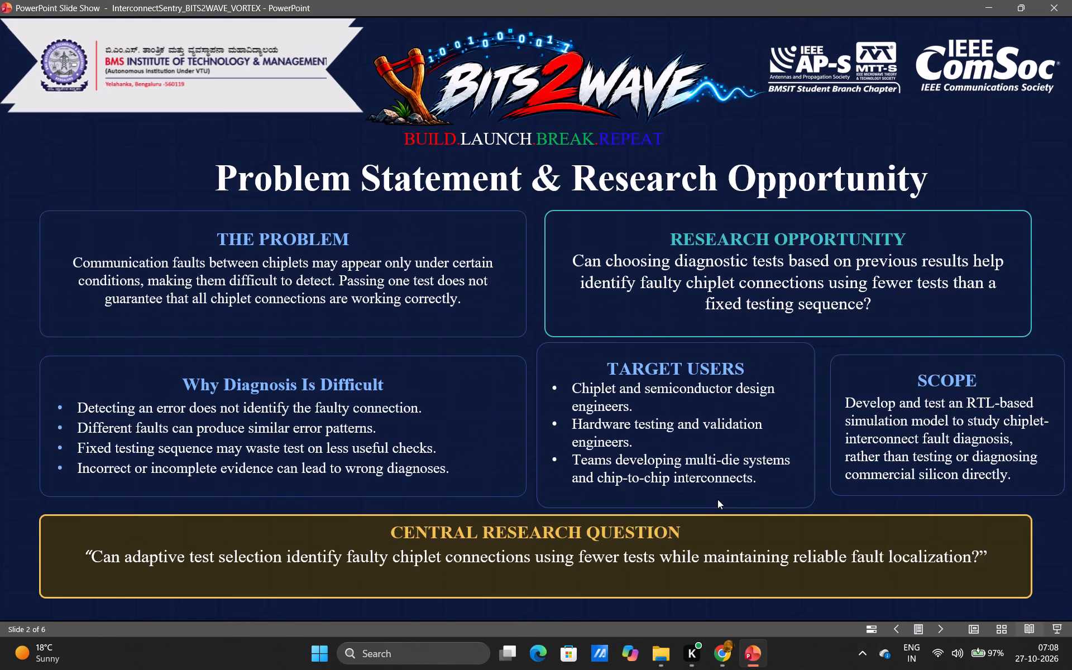
{"action": "key", "text": "Right"}
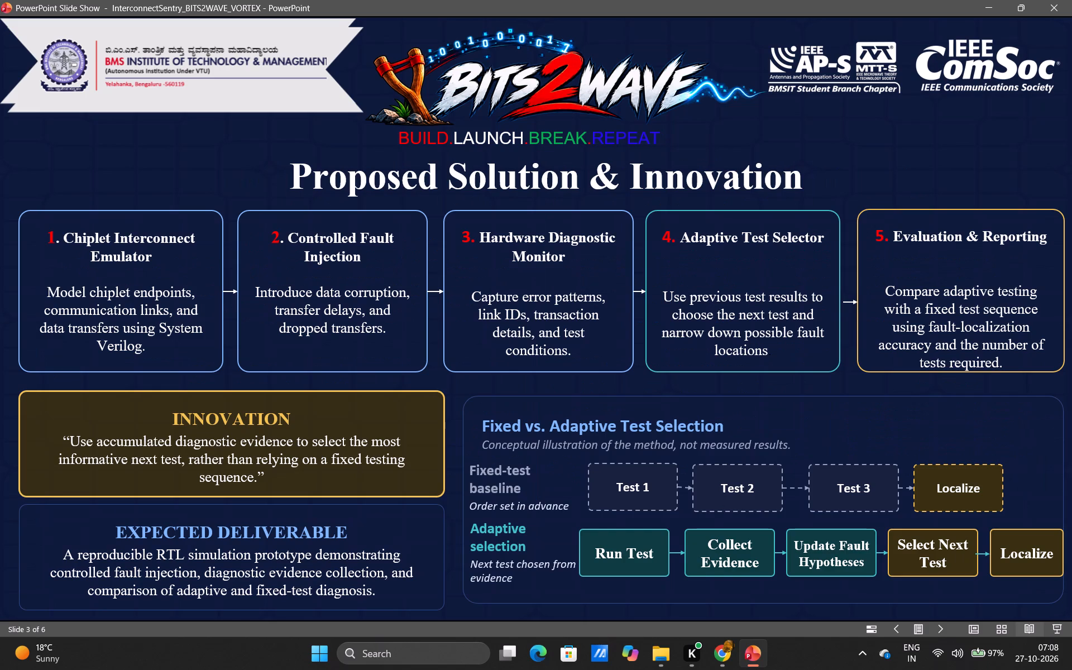
{"action": "key", "text": "Right"}
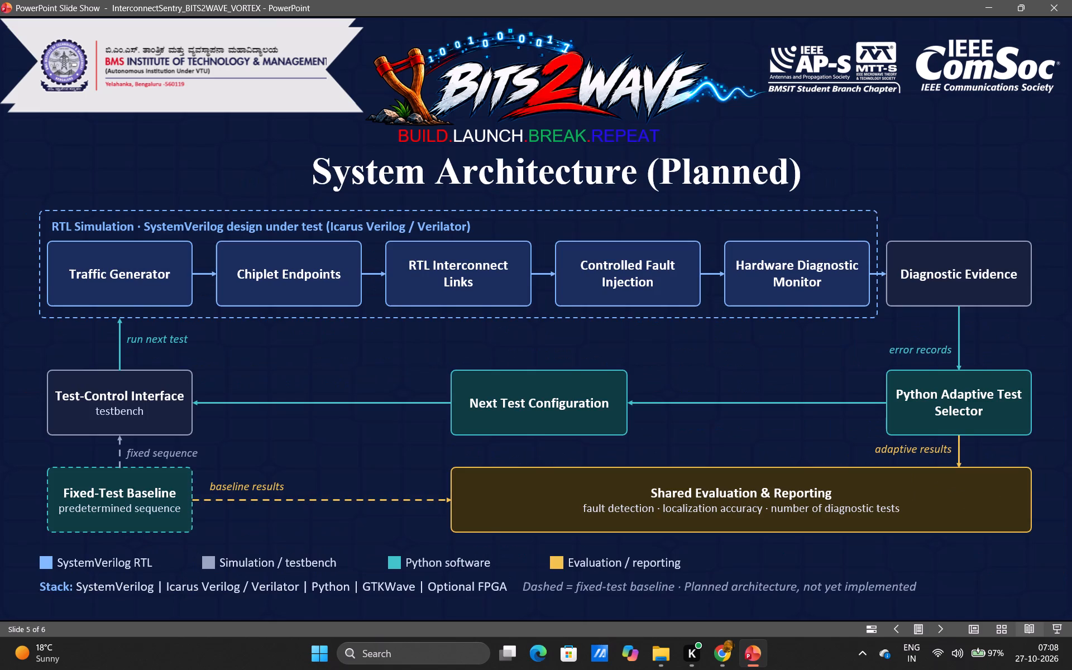
{"action": "key", "text": "Right"}
{"action": "key", "text": "Left"}
{"action": "key", "text": "Left"}
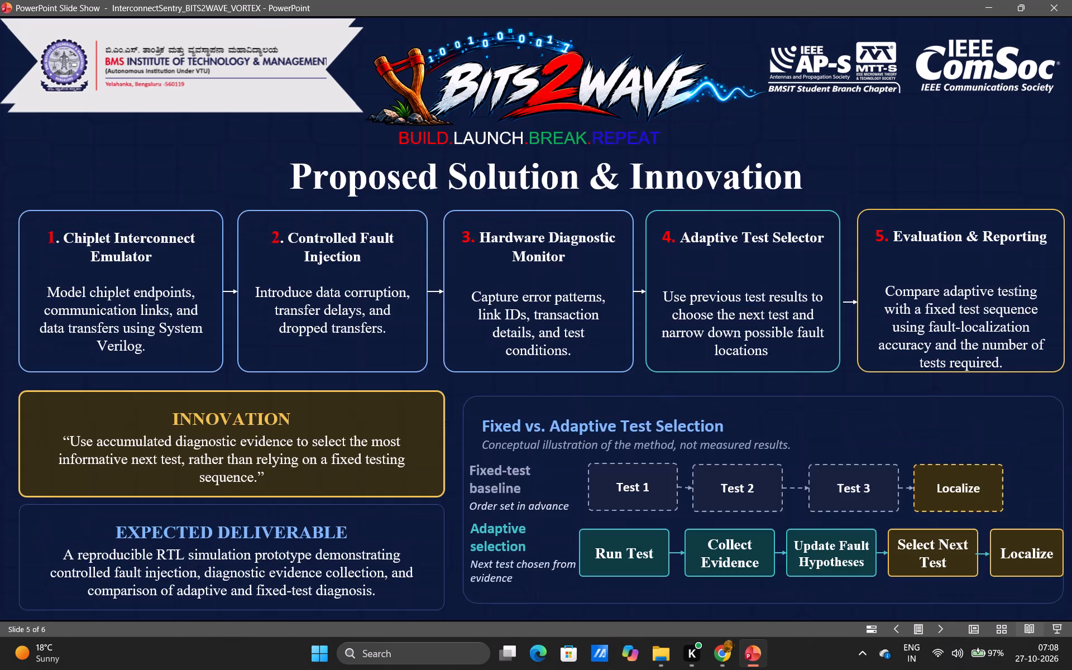
{"action": "key", "text": "Escape"}
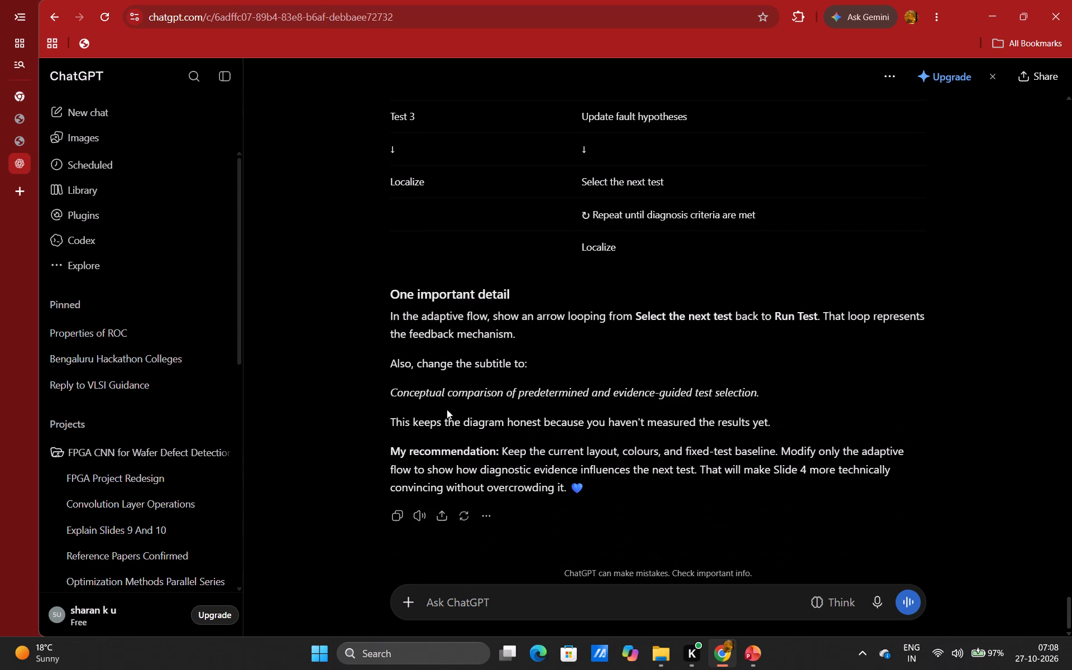
{"action": "left_click_drag", "start_coordinate": [391, 391], "coordinate": [636, 391]}
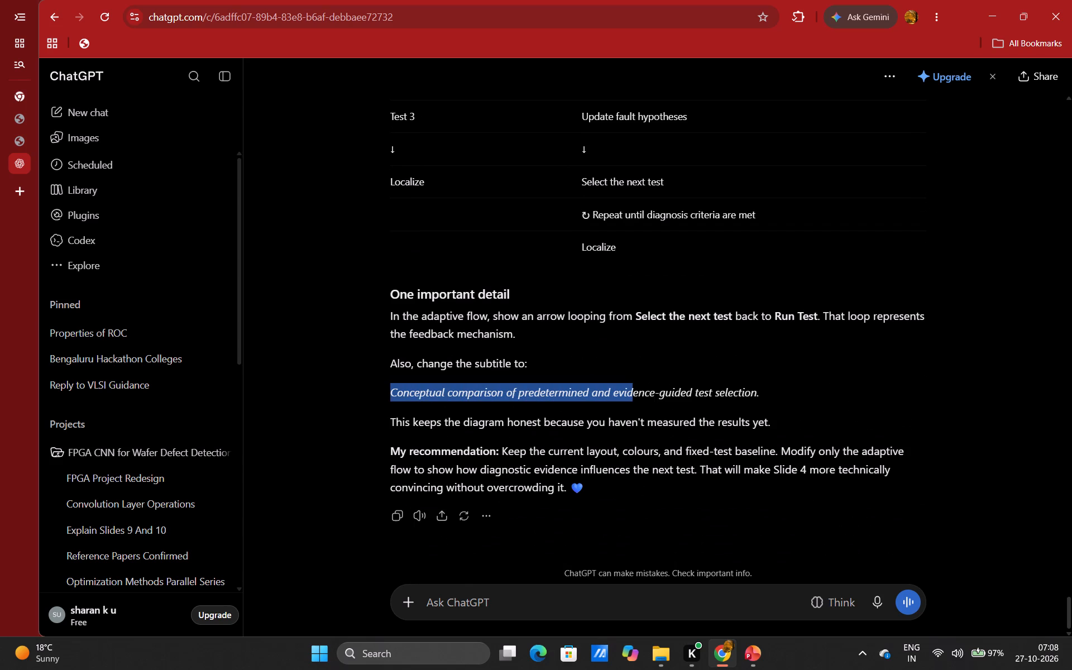
{"action": "left_click_drag", "start_coordinate": [636, 391], "coordinate": [778, 394]}
{"action": "key", "text": "ctrl+c"}
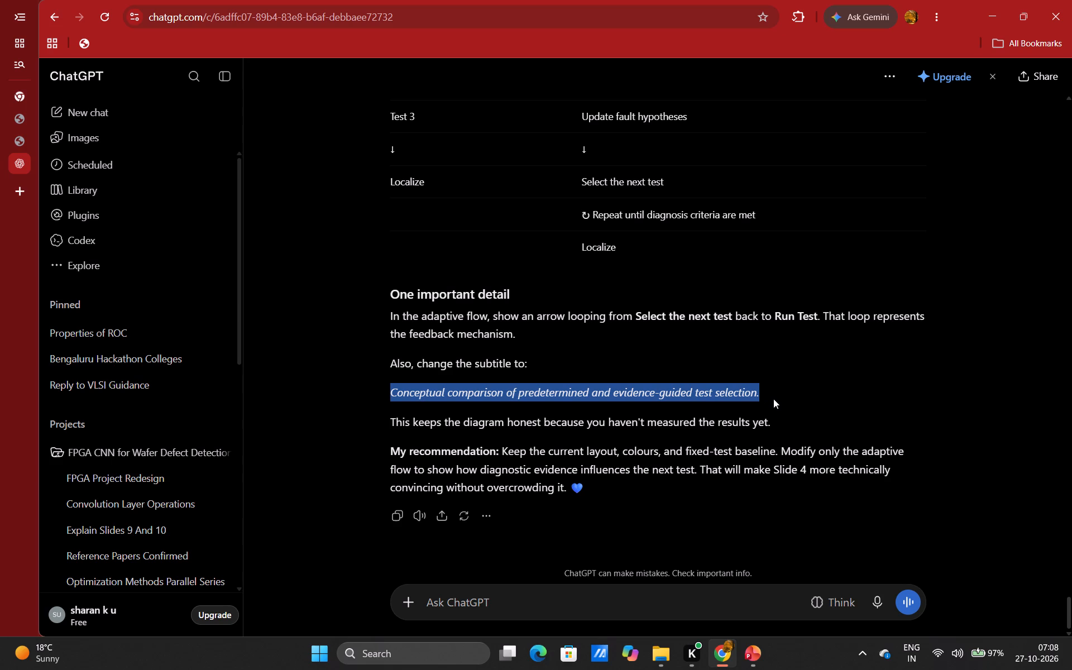
{"action": "left_click", "coordinate": [167, 288]}
{"action": "left_click", "coordinate": [391, 431]}
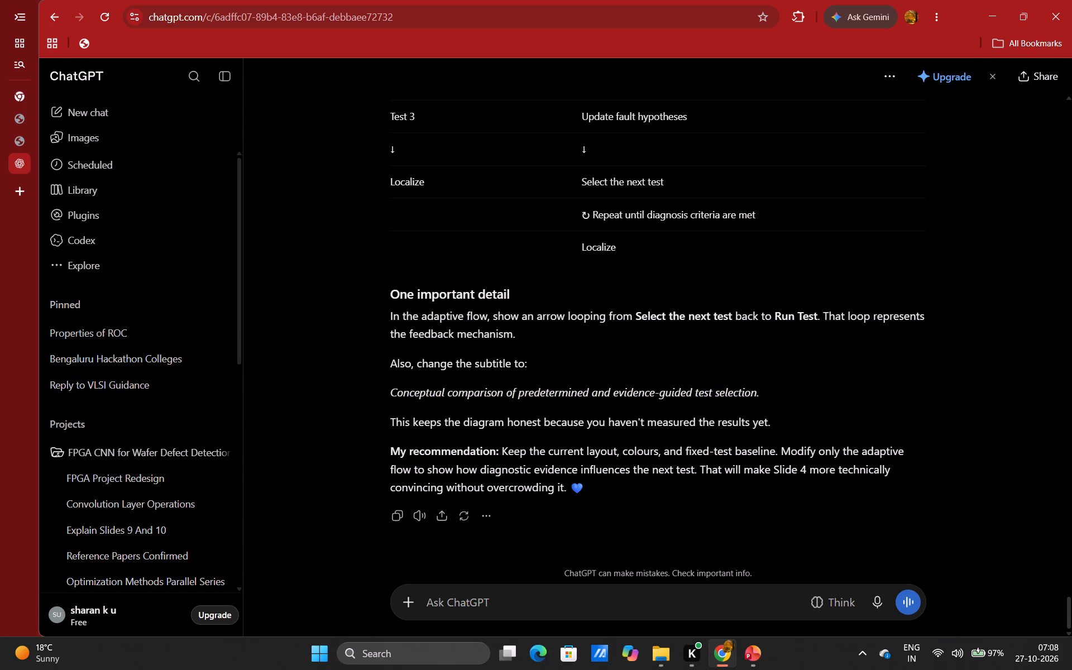
In PowerPoint, replace the subtitle of slide 4's Fixed vs. Adaptive Test Selection panel with the copied "Conceptual comparison of predetermined and evidence-guided test selection.".
{"action": "left_click", "coordinate": [736, 669]}
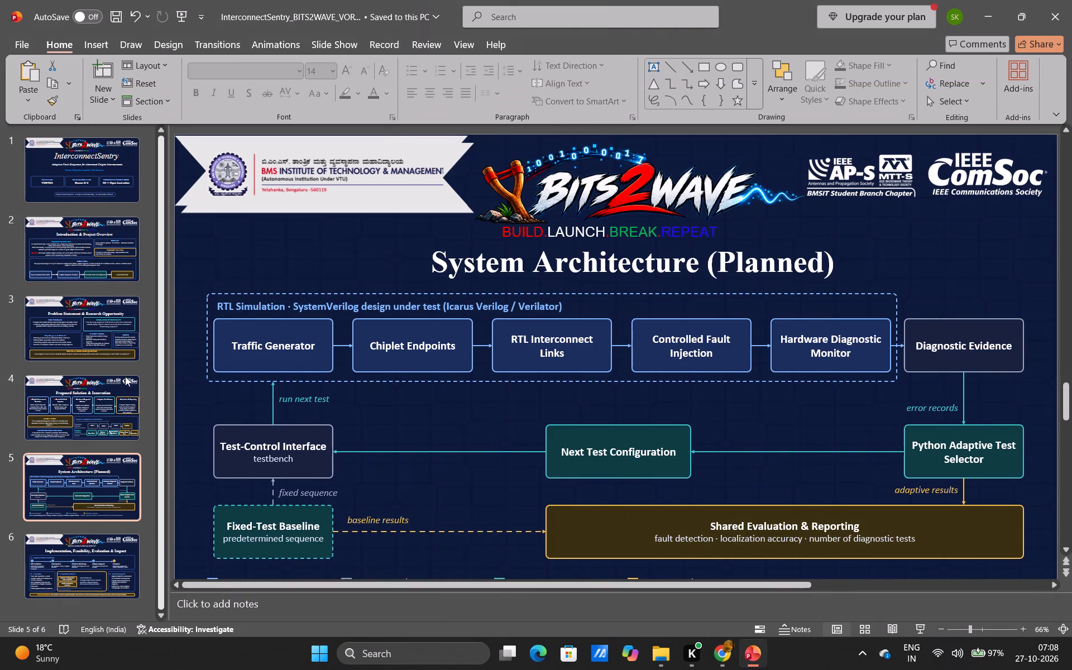
{"action": "left_click", "coordinate": [77, 399]}
{"action": "scroll", "coordinate": [552, 461], "scroll_direction": "down", "scroll_amount": 2}
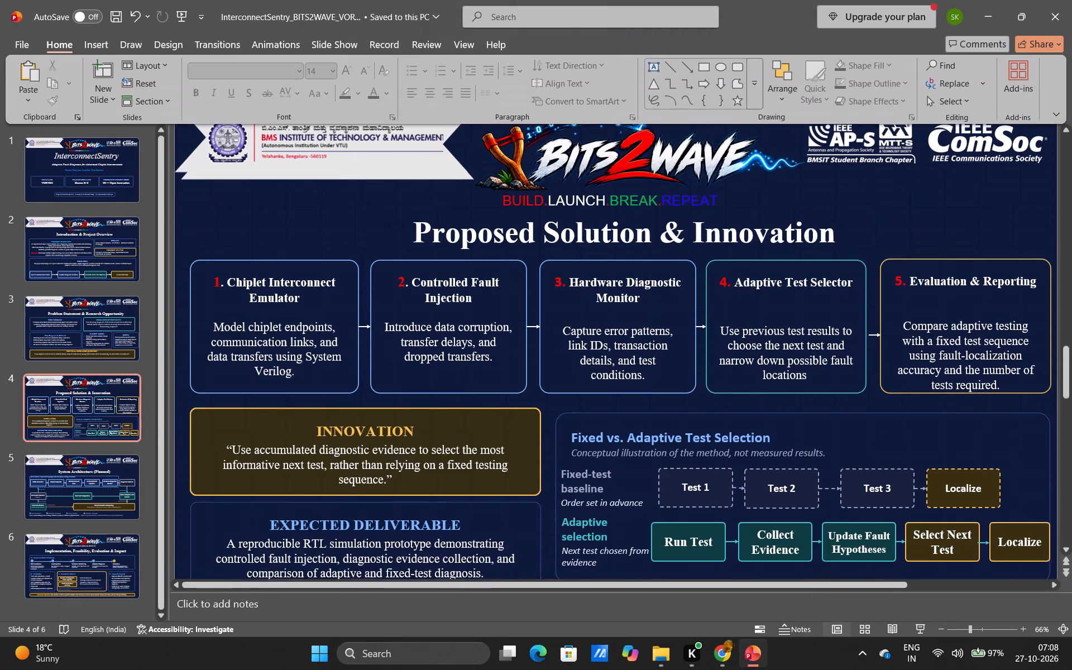
{"action": "scroll", "coordinate": [552, 461], "scroll_direction": "down", "scroll_amount": 2}
{"action": "left_click", "coordinate": [648, 432]}
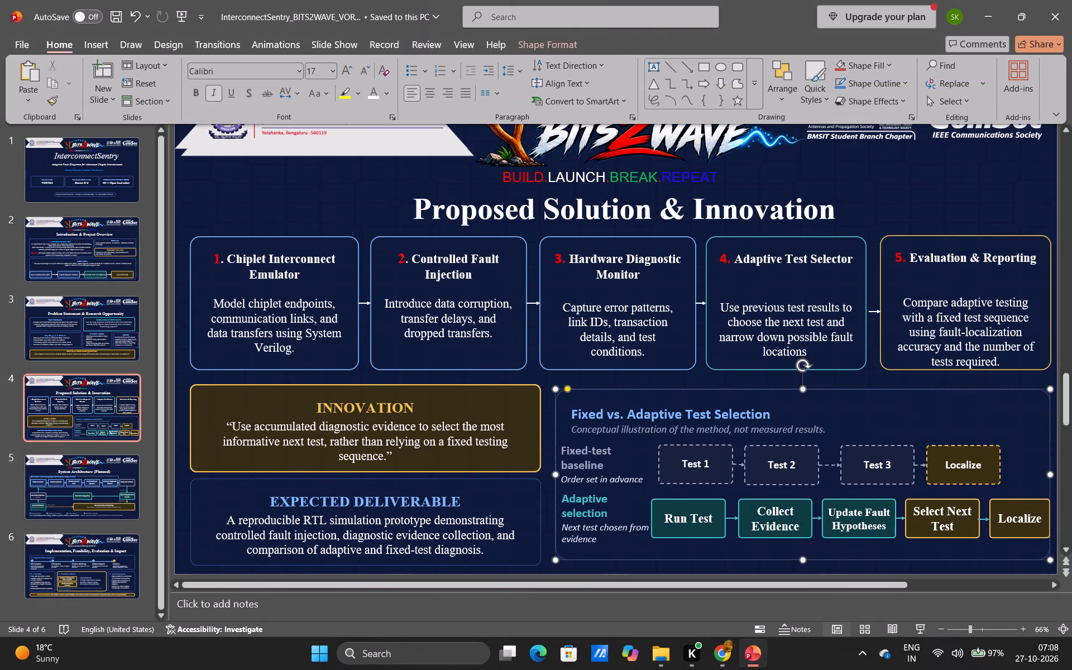
{"action": "left_click_drag", "start_coordinate": [824, 428], "coordinate": [800, 428]}
{"action": "left_click_drag", "start_coordinate": [800, 428], "coordinate": [595, 430]}
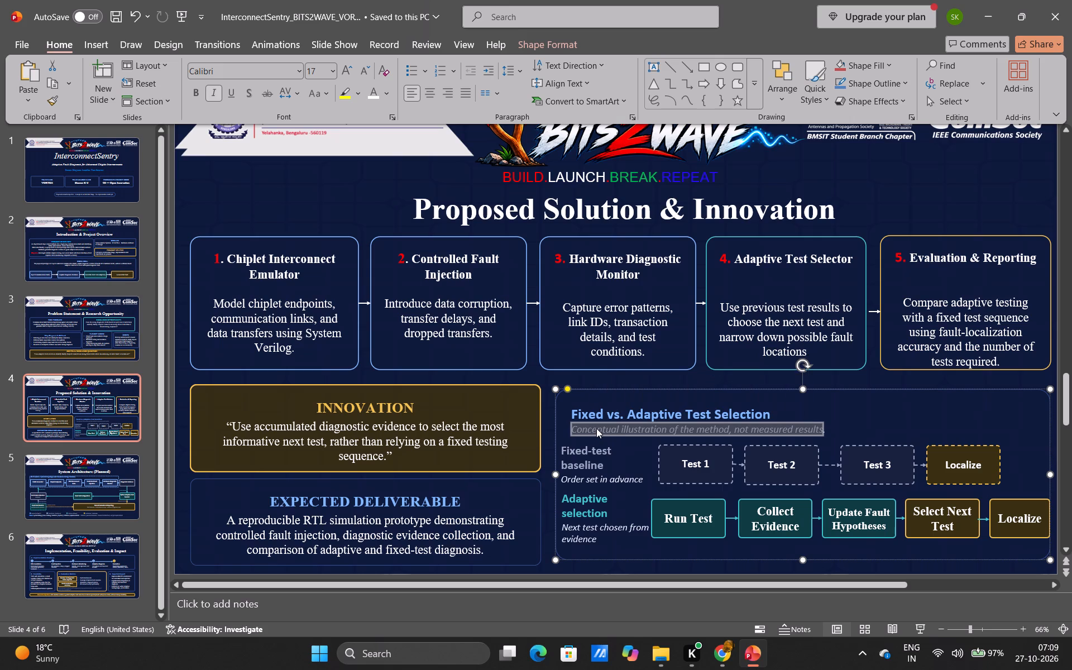
{"action": "key", "text": "ctrl+v"}
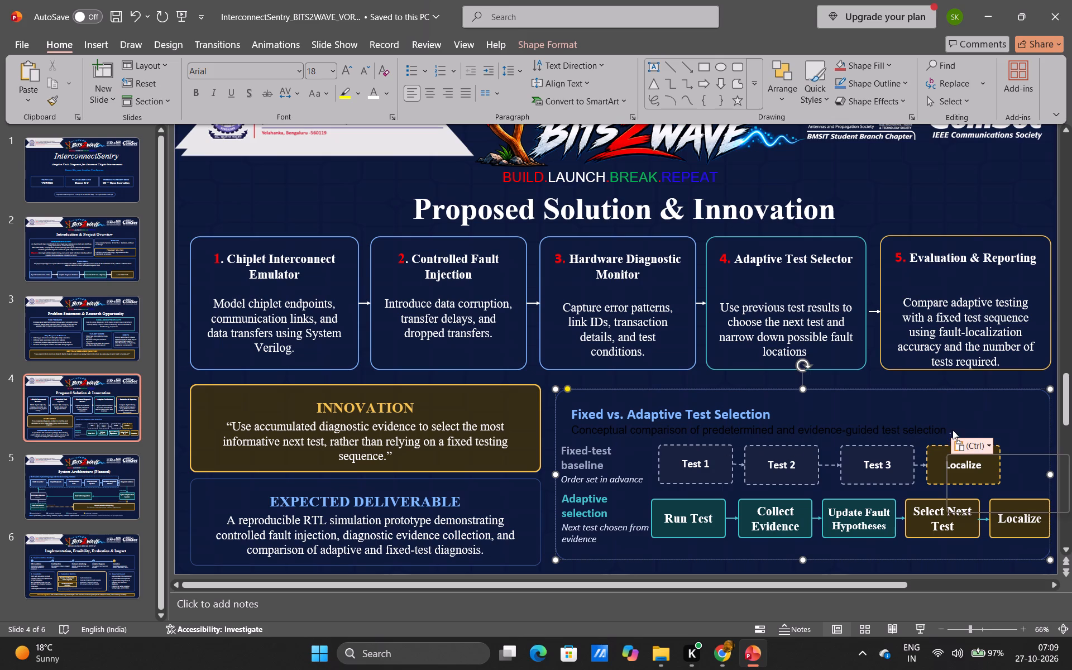
Format the new subtitle as grey, bold, 18 pt Times New Roman and save the presentation.
{"action": "left_click", "coordinate": [575, 426]}
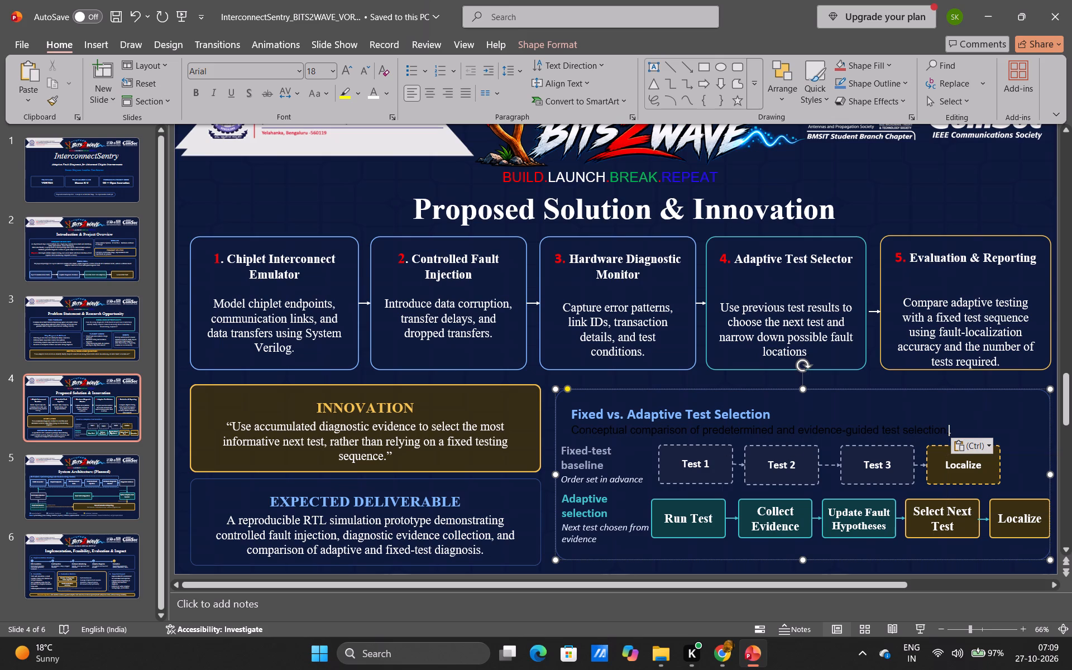
{"action": "left_click_drag", "start_coordinate": [571, 430], "coordinate": [716, 432]}
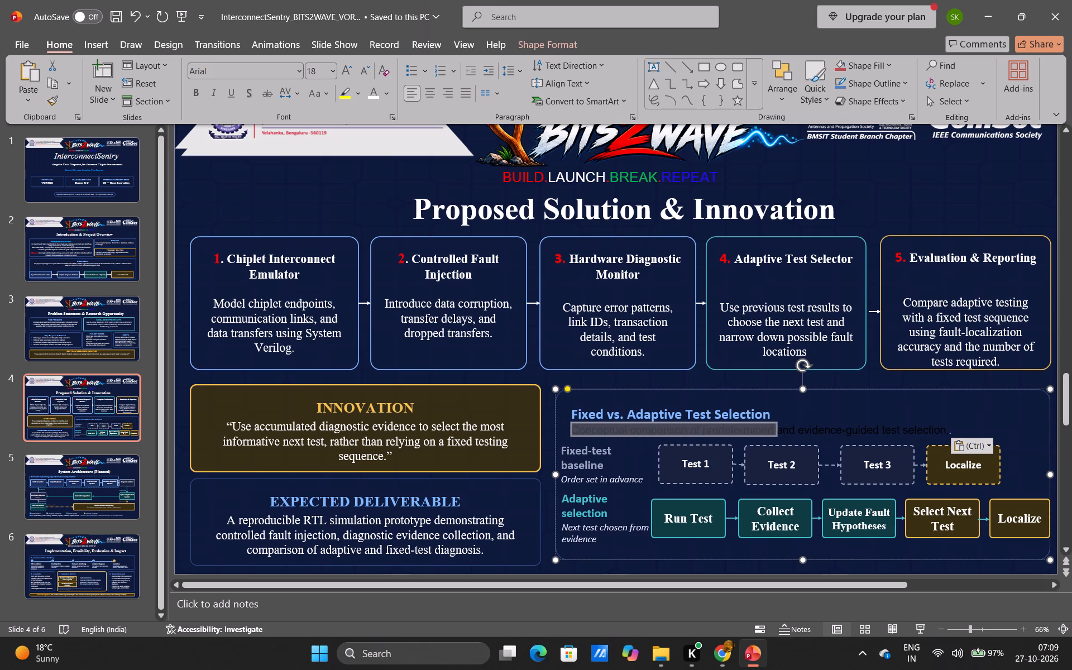
{"action": "left_click_drag", "start_coordinate": [716, 432], "coordinate": [923, 427]}
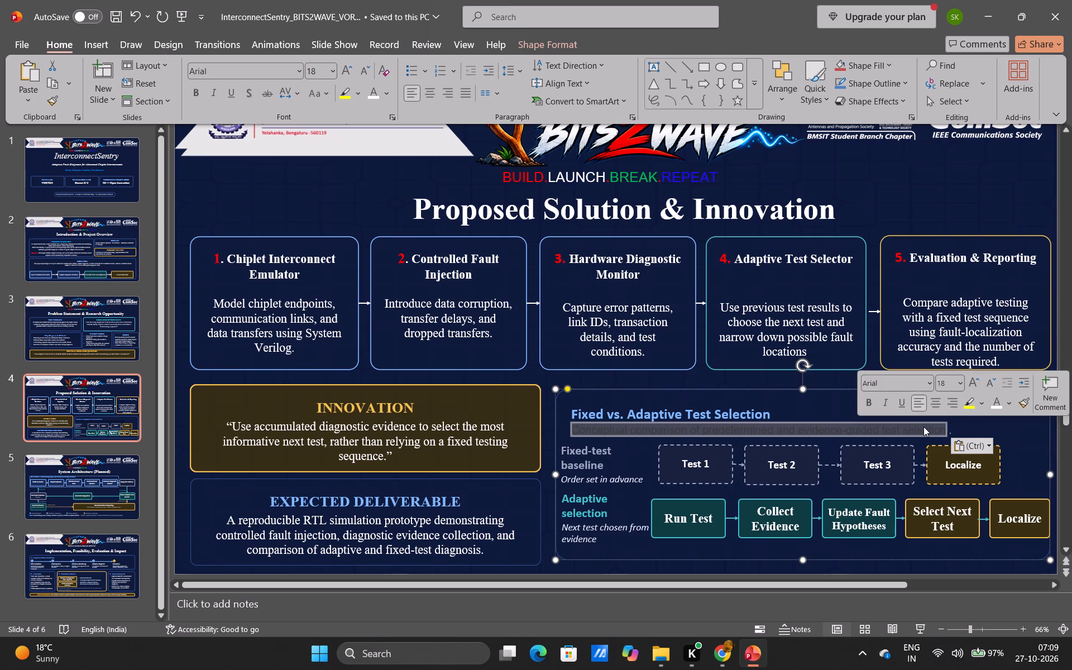
{"action": "left_click", "coordinate": [381, 98]}
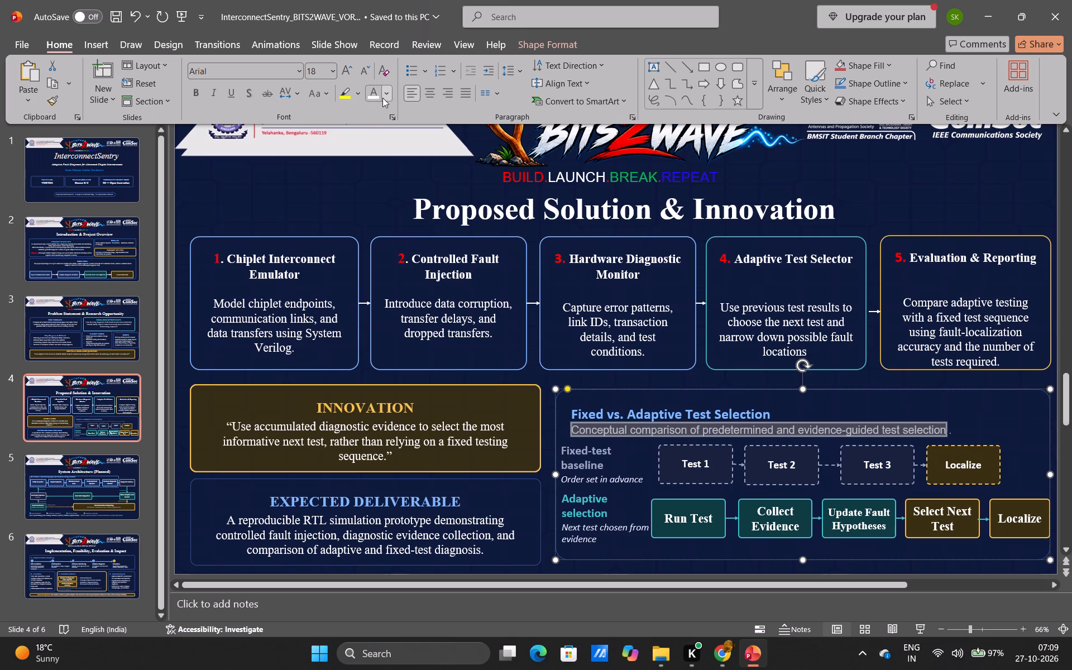
{"action": "left_click", "coordinate": [389, 95]}
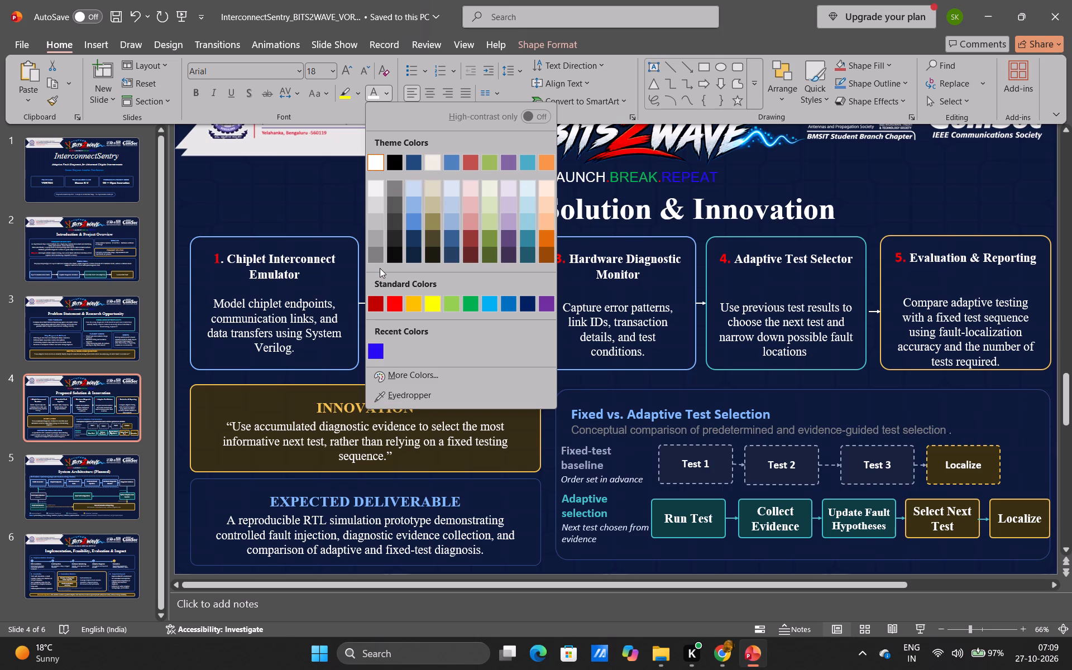
{"action": "left_click", "coordinate": [375, 237]}
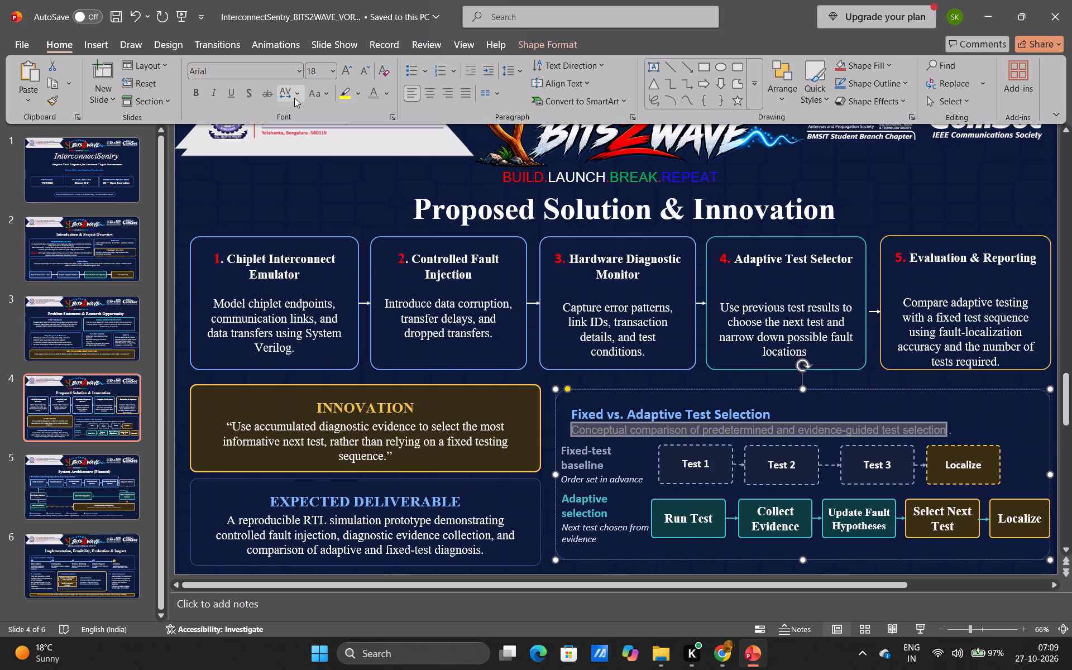
{"action": "left_click", "coordinate": [296, 71]}
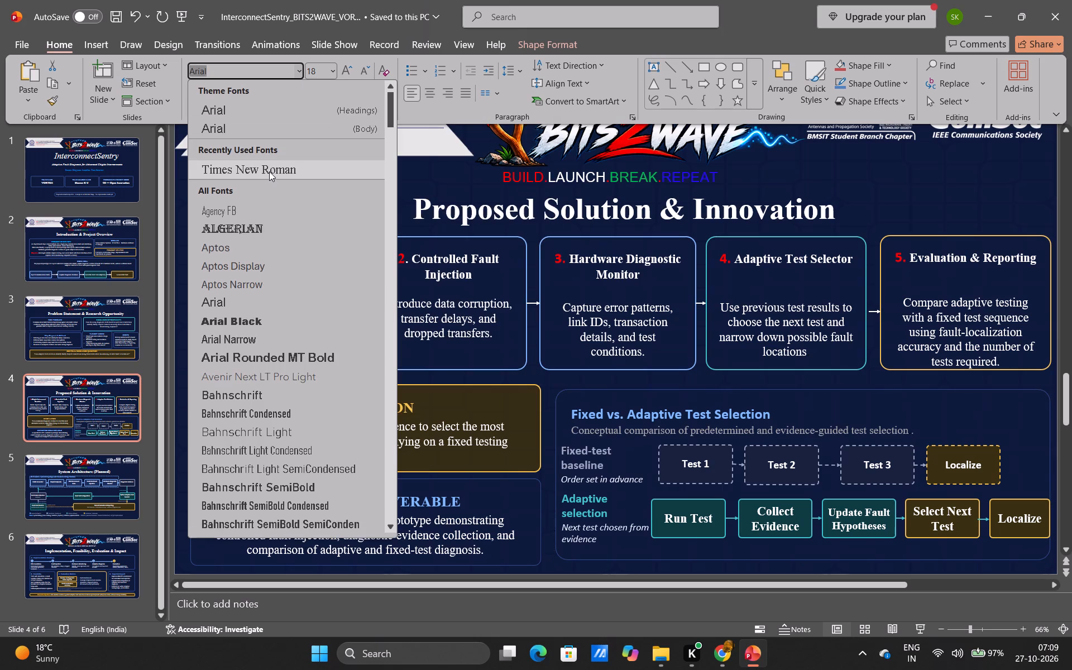
{"action": "left_click", "coordinate": [269, 171]}
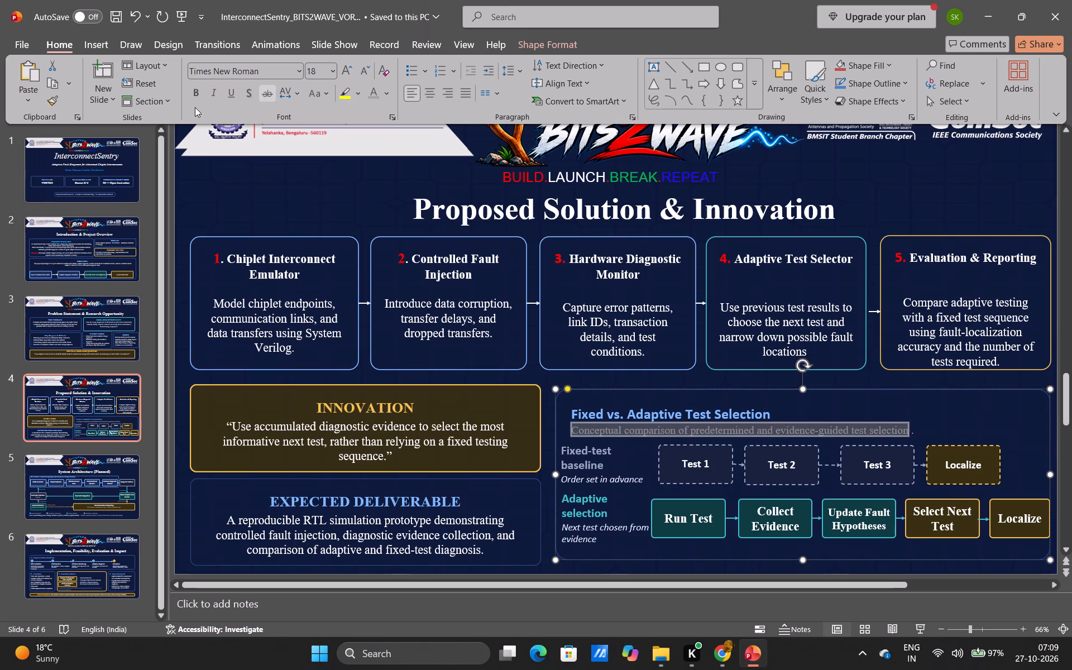
{"action": "left_click", "coordinate": [195, 95]}
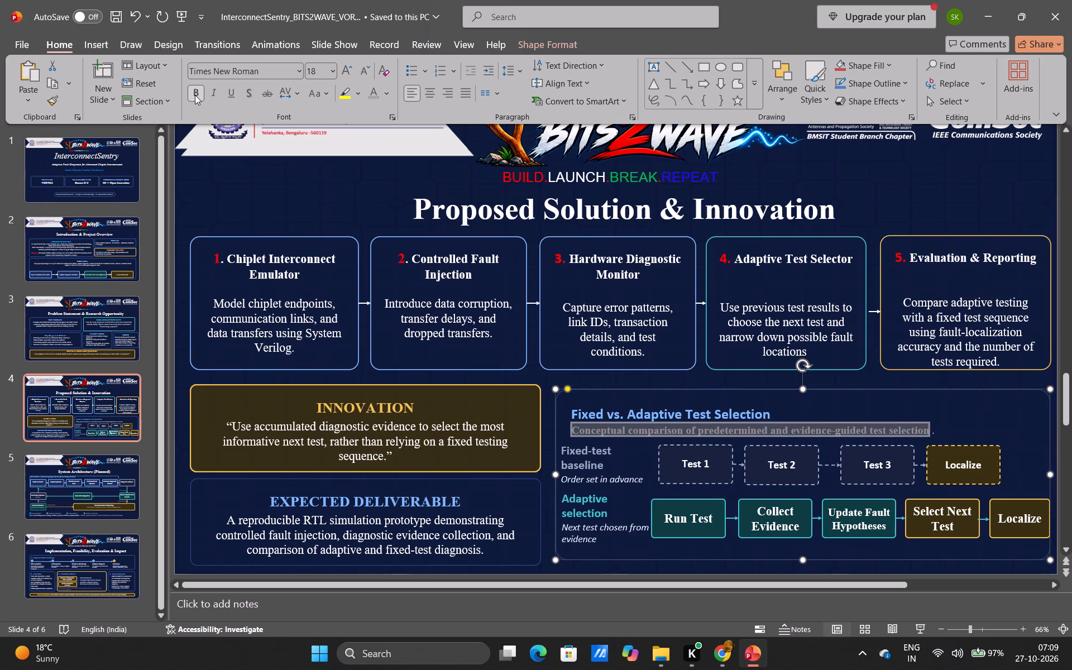
{"action": "left_click", "coordinate": [329, 71]}
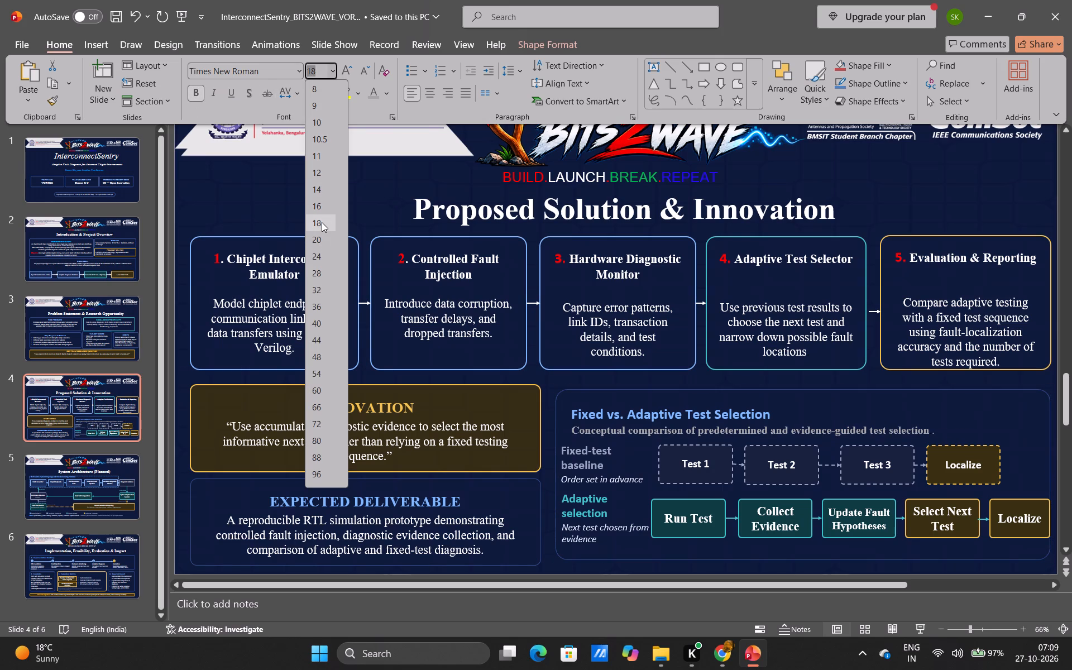
{"action": "left_click", "coordinate": [322, 222]}
{"action": "left_click", "coordinate": [304, 198]}
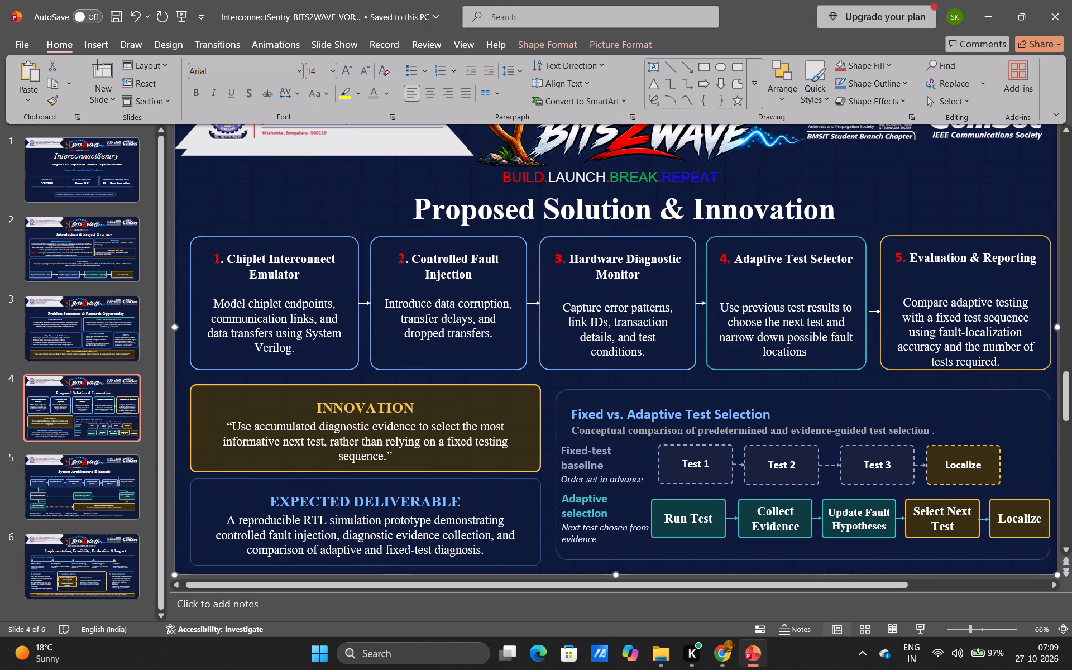
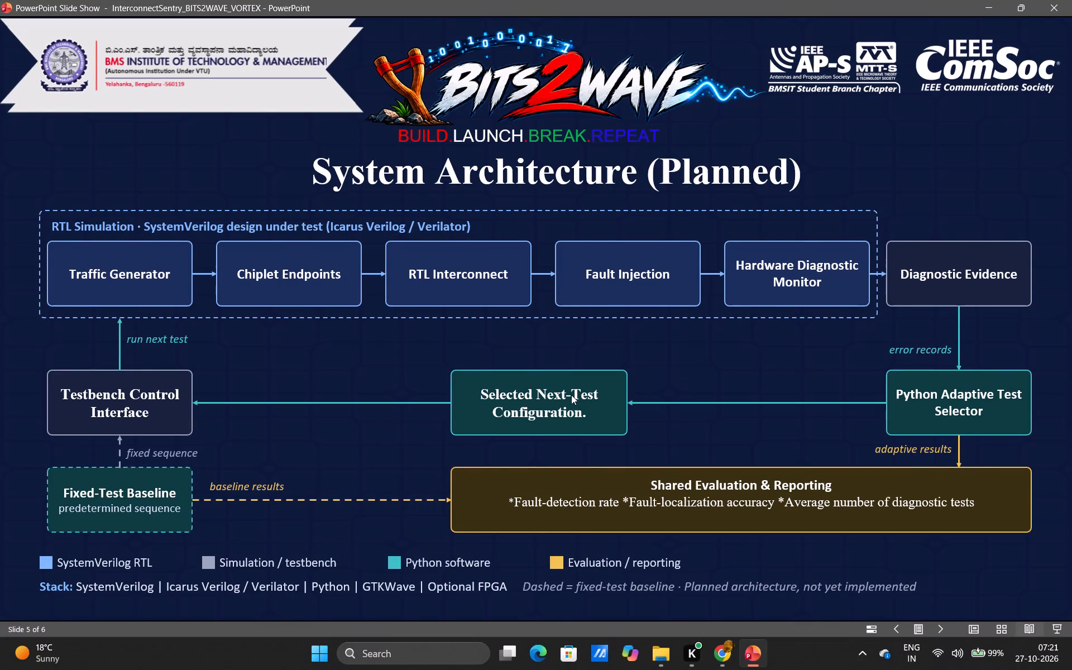
{"action": "key", "text": "Left"}
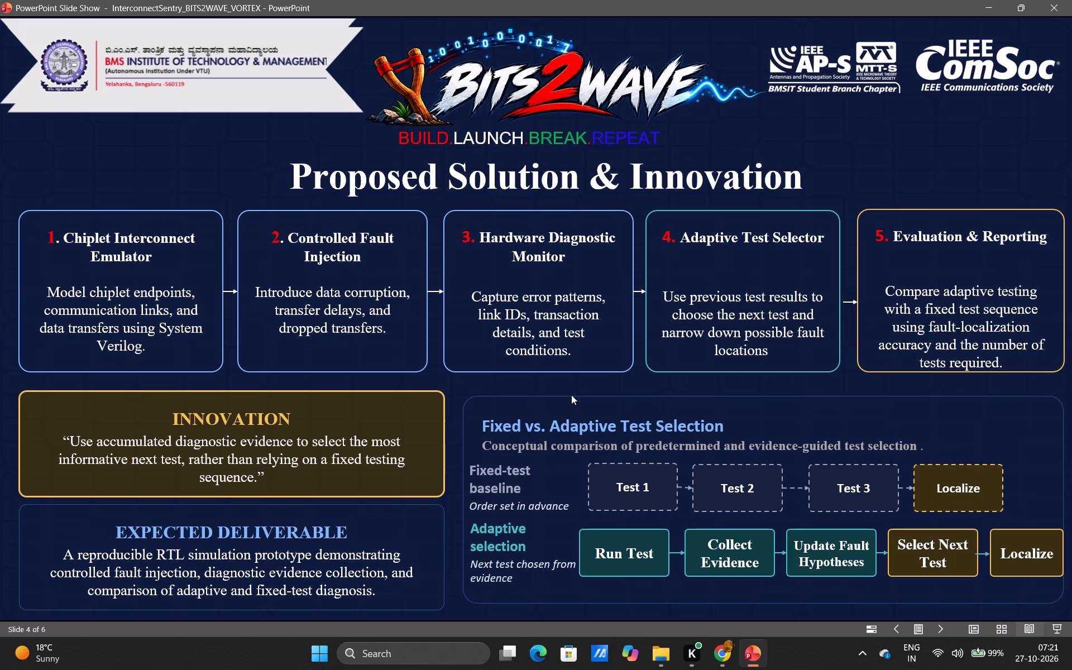
{"action": "key", "text": "Left"}
{"action": "key", "text": "Left"}
{"action": "key", "text": "Left"}
{"action": "key", "text": "Left"}
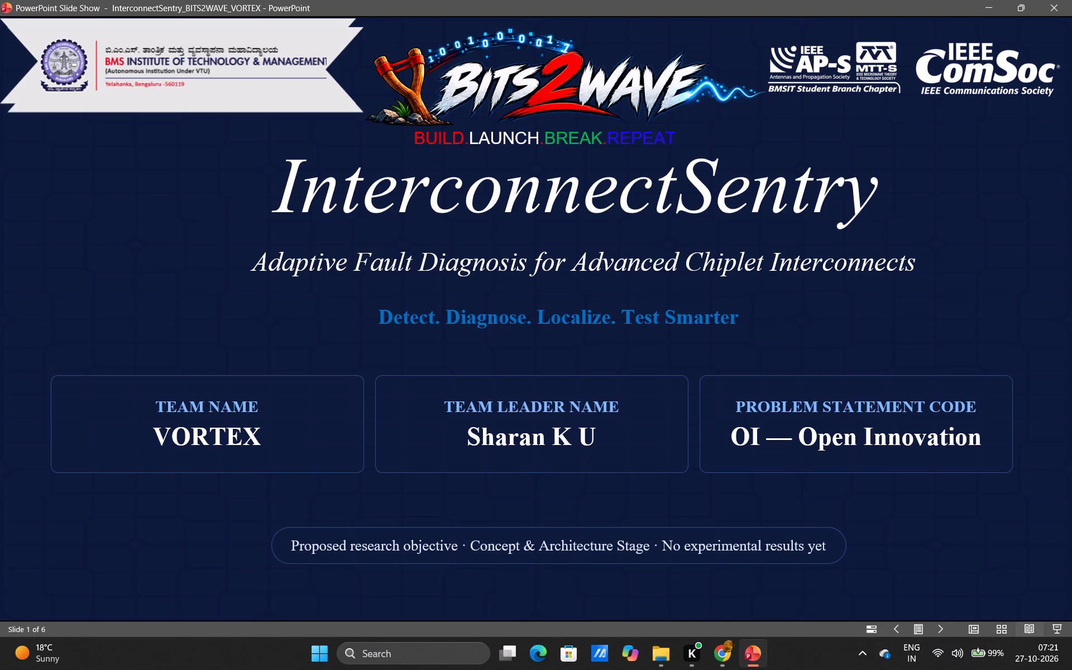
{"action": "key", "text": "Right"}
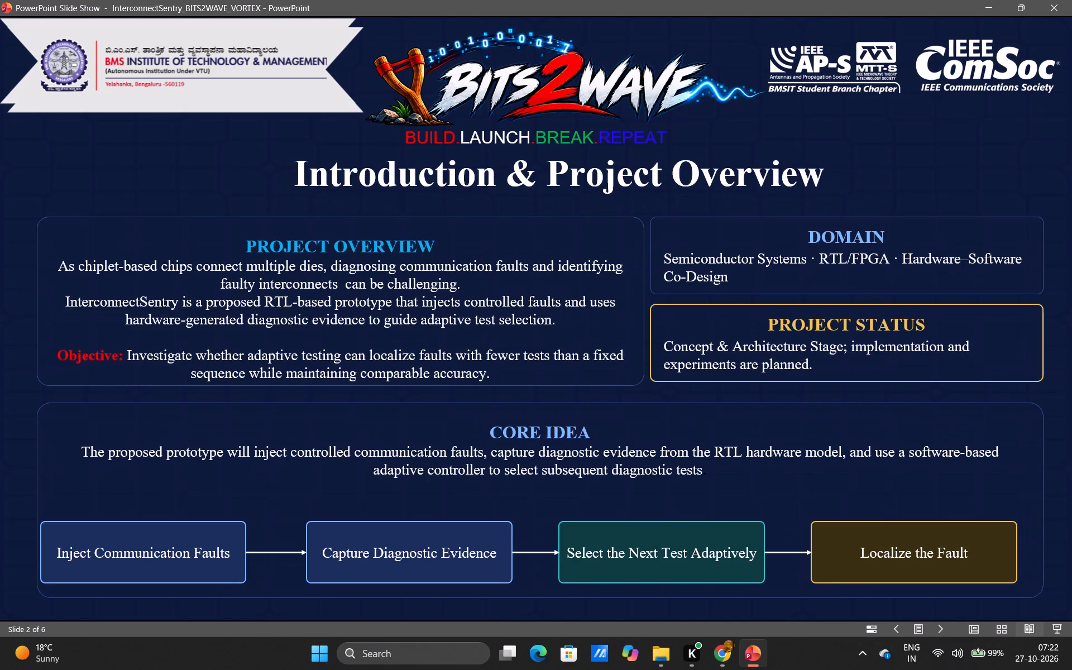
{"action": "key", "text": "Right"}
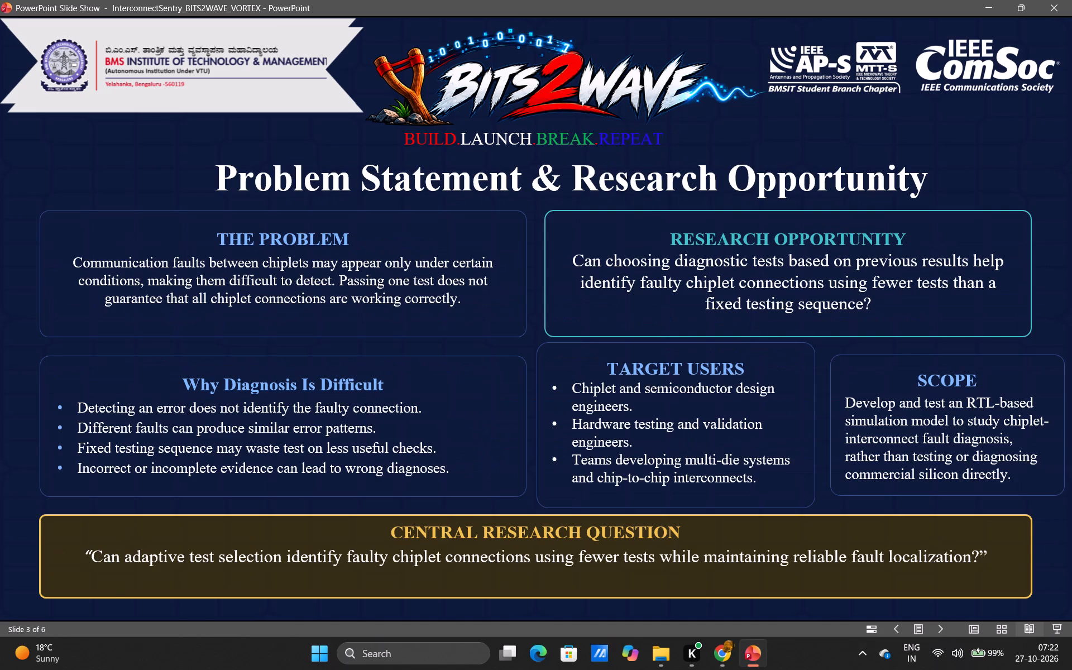
{"action": "key", "text": "Right"}
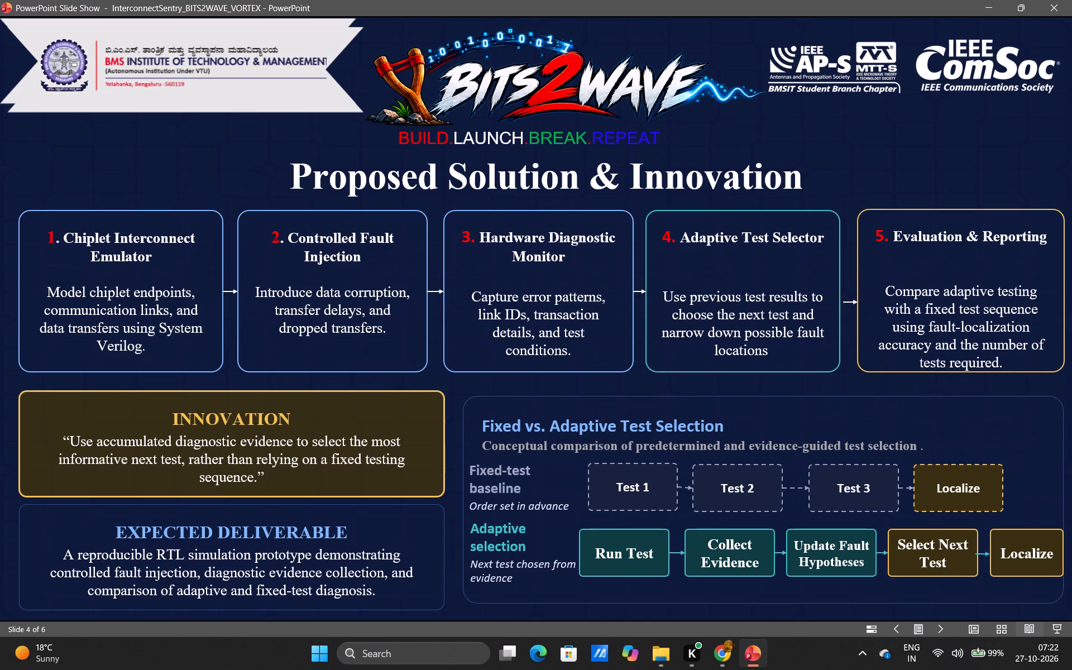
{"action": "key", "text": "Right"}
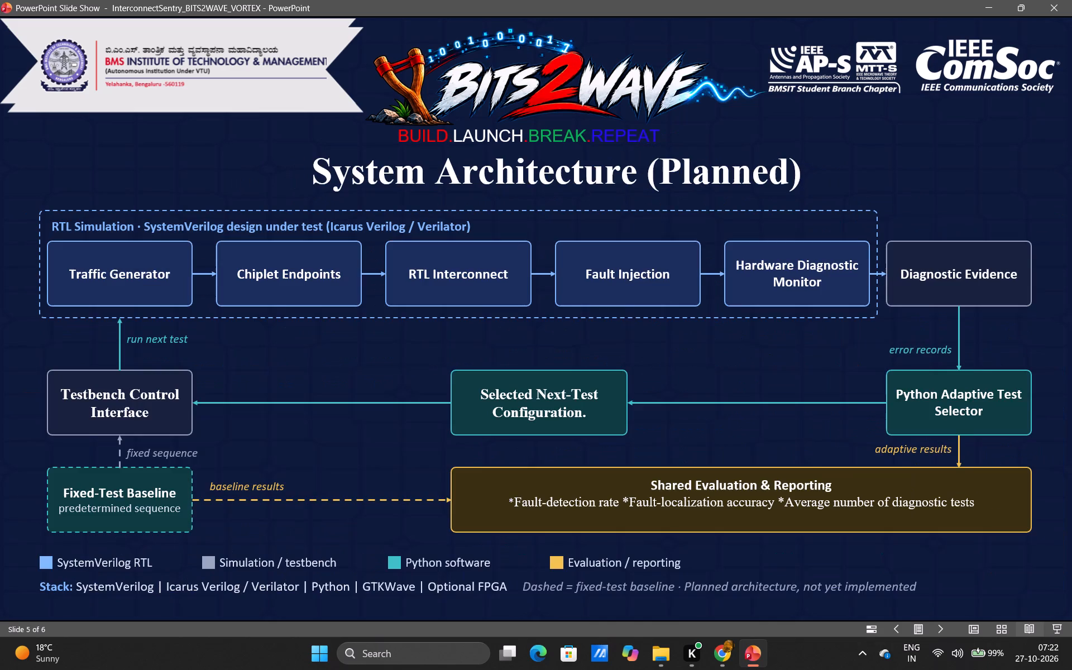
{"action": "key", "text": "Right"}
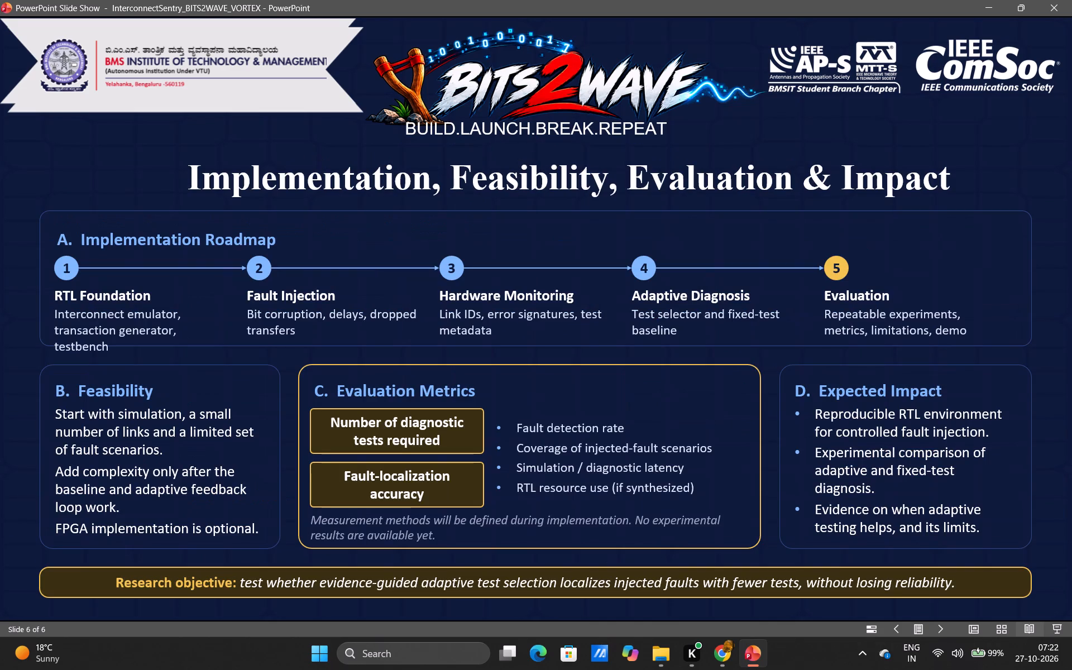
{"action": "key", "text": "shift+super+s"}
{"action": "left_click_drag", "start_coordinate": [0, 15], "coordinate": [1071, 648]}
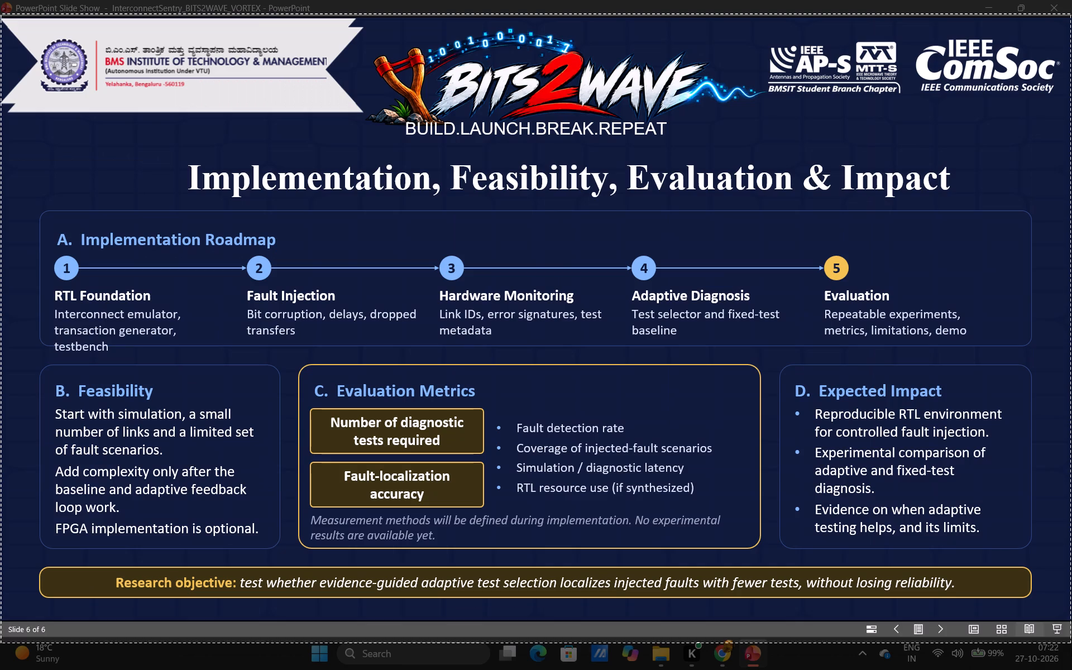
{"action": "left_click_drag", "start_coordinate": [1071, 648], "coordinate": [1071, 620]}
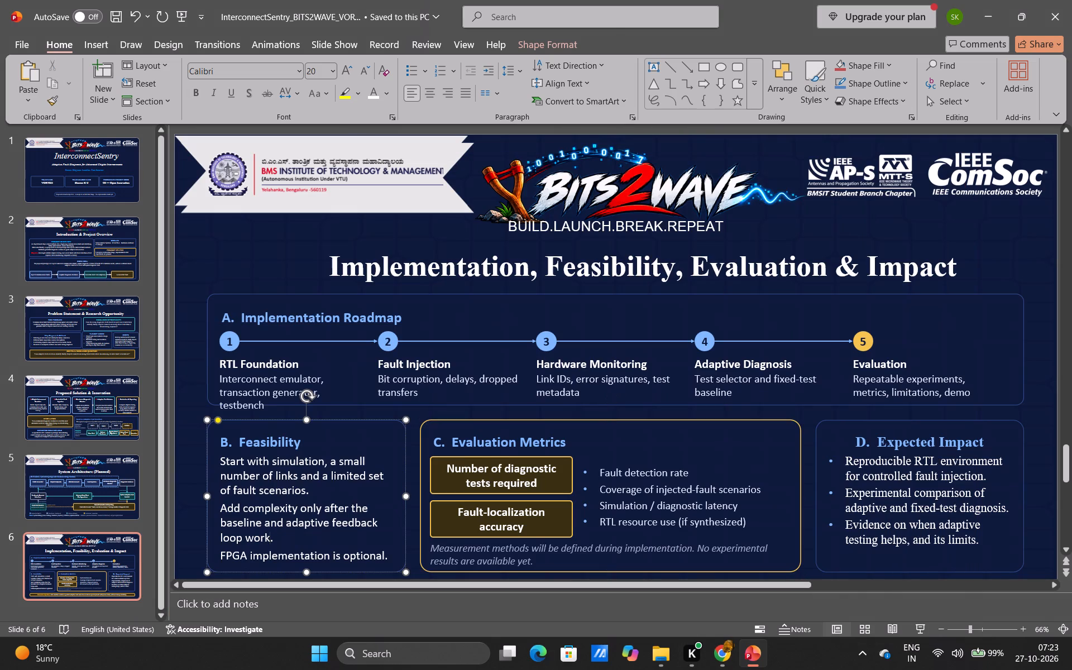
{"action": "key", "text": "ctrl+a"}
{"action": "left_click", "coordinate": [300, 75]}
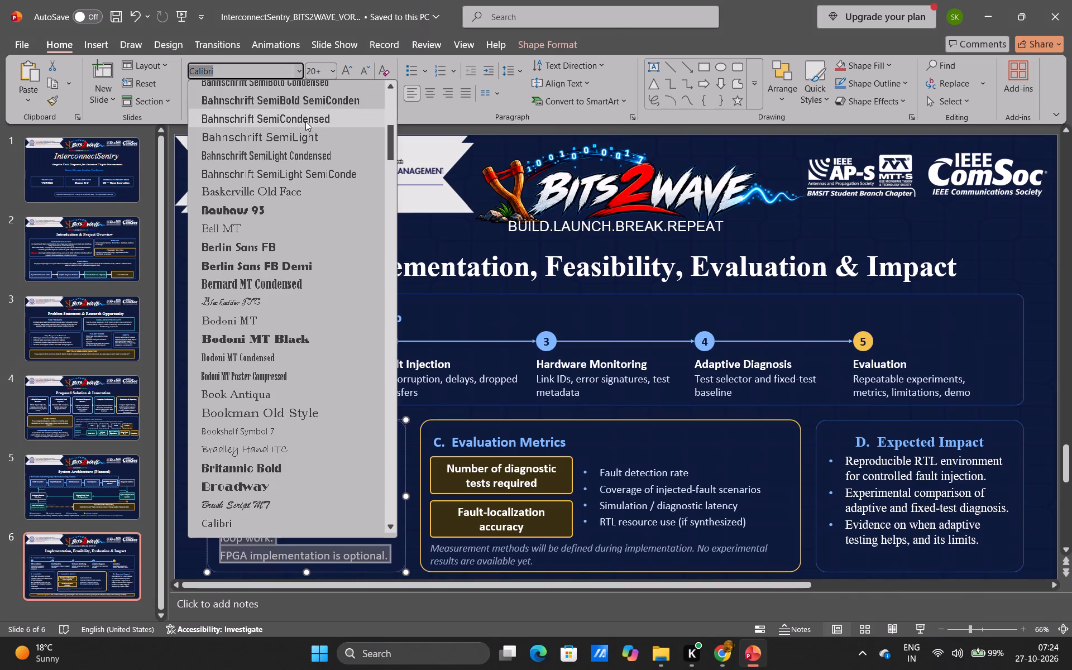
{"action": "scroll", "coordinate": [279, 154], "scroll_direction": "up", "scroll_amount": 10}
{"action": "left_click", "coordinate": [280, 170]}
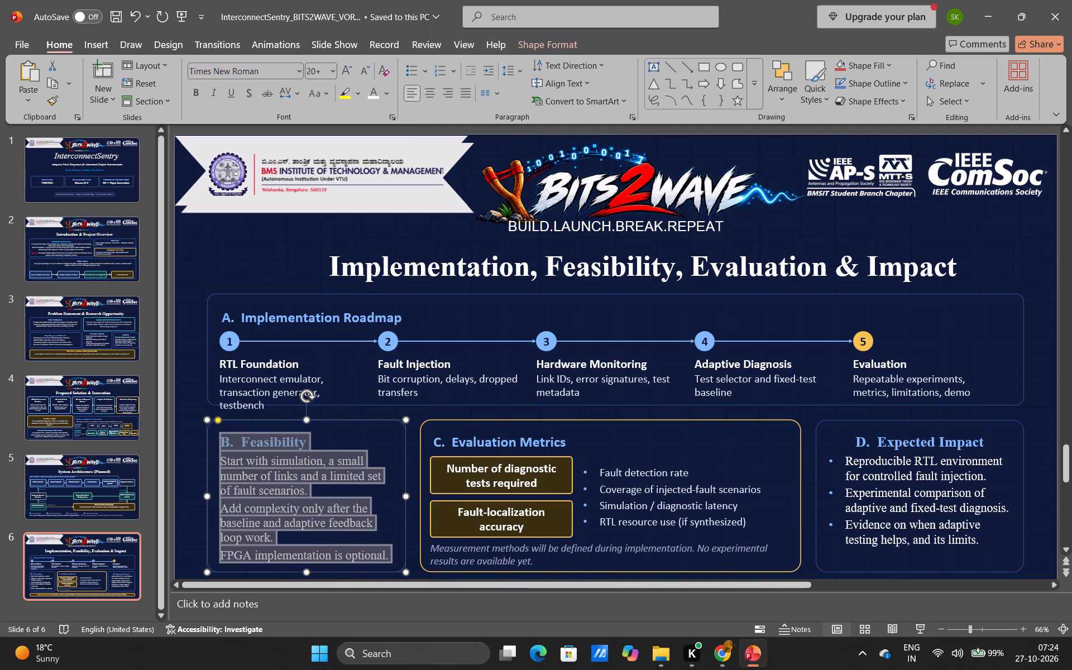
Centre the "B. Feasibility" heading within its block.
{"action": "left_click", "coordinate": [312, 442]}
{"action": "left_click_drag", "start_coordinate": [310, 439], "coordinate": [271, 434]}
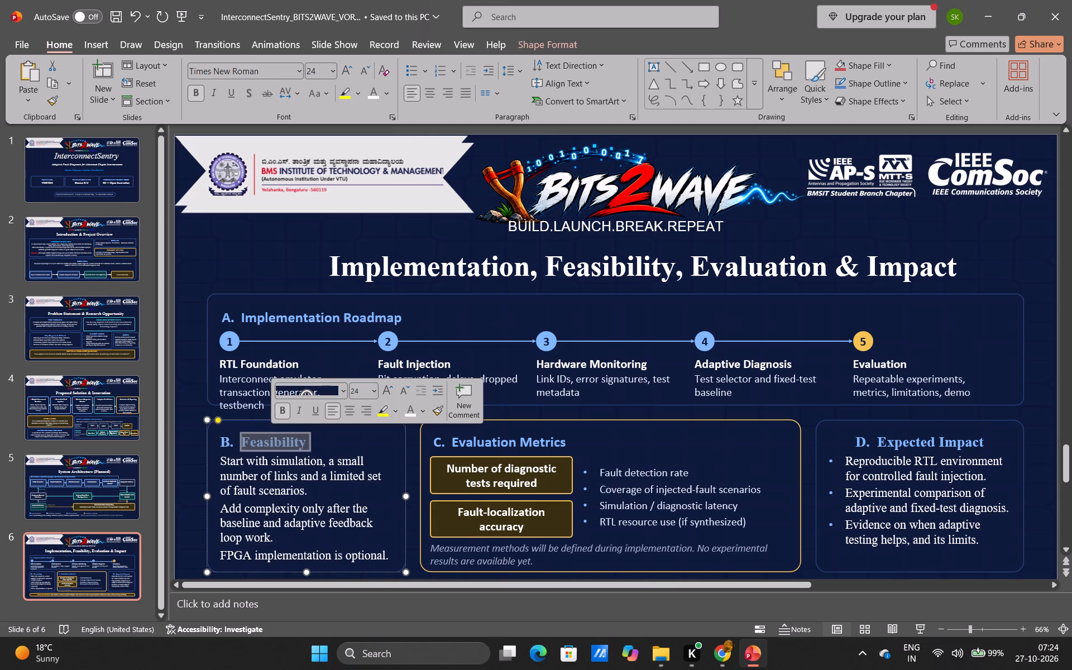
{"action": "left_click", "coordinate": [424, 96]}
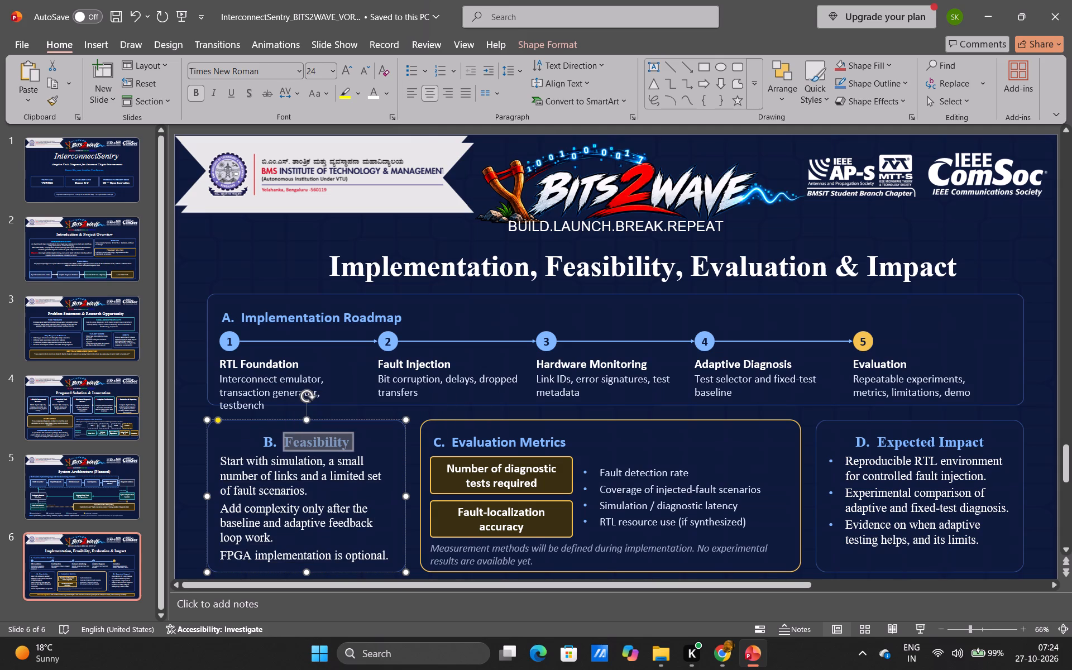
Centre the "C. Evaluation Metrics" heading within its block.
{"action": "left_click", "coordinate": [572, 446]}
{"action": "double_click", "coordinate": [567, 442]}
{"action": "left_click_drag", "start_coordinate": [565, 444], "coordinate": [468, 439]}
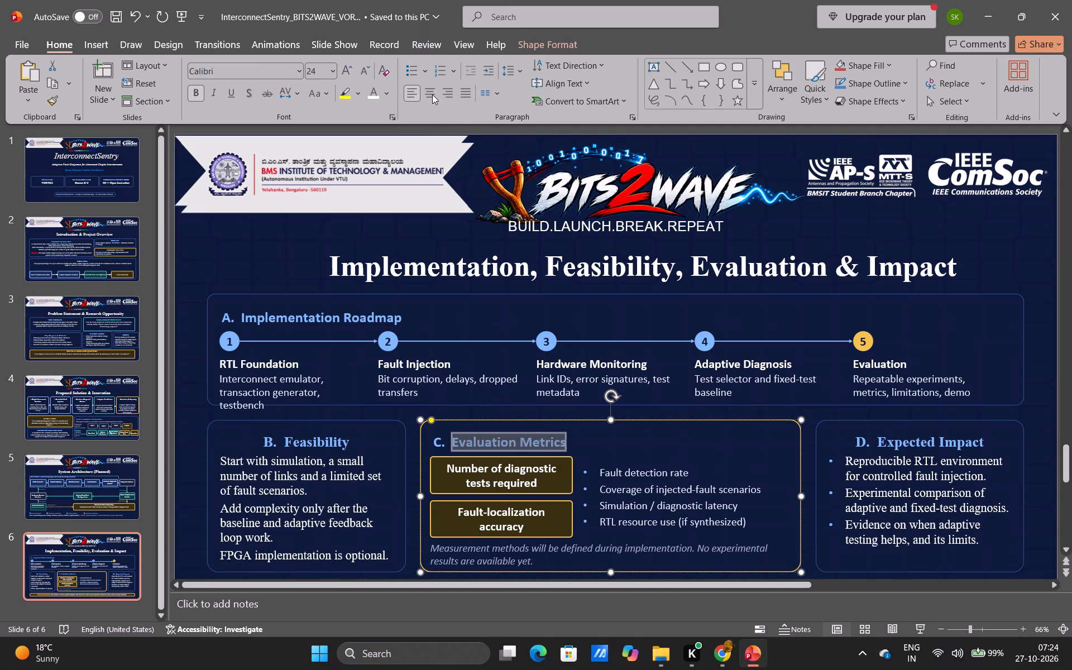
{"action": "left_click", "coordinate": [432, 94]}
Change the bulleted metrics list in slide 6's Evaluation Metrics block to Times New Roman.
{"action": "left_click", "coordinate": [629, 528]}
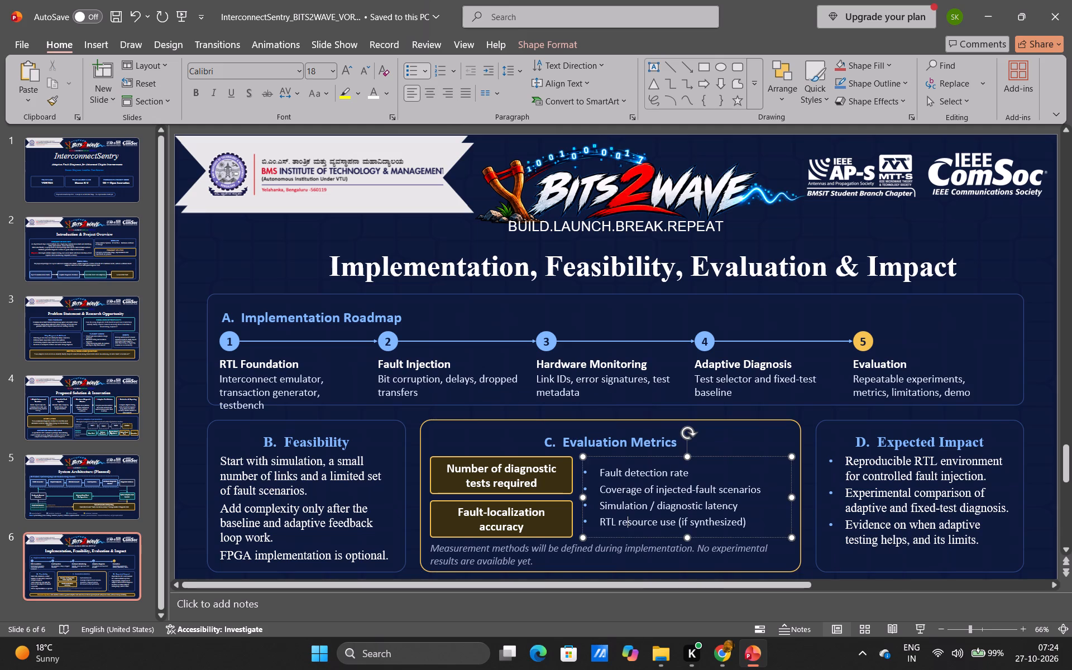
{"action": "key", "text": "ctrl+a"}
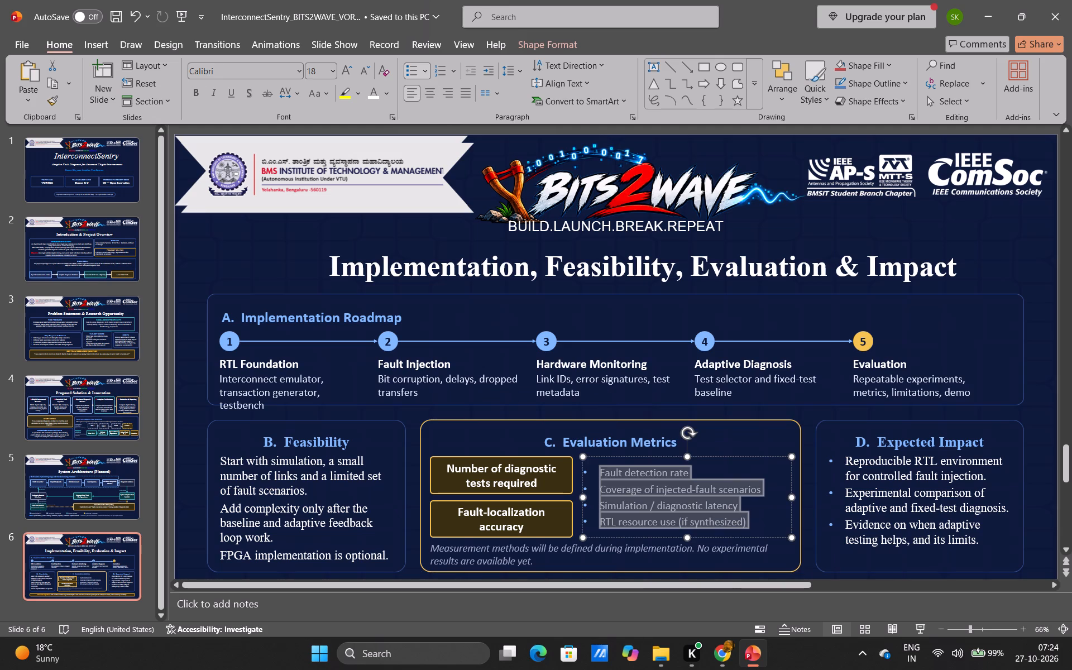
{"action": "left_click", "coordinate": [301, 72]}
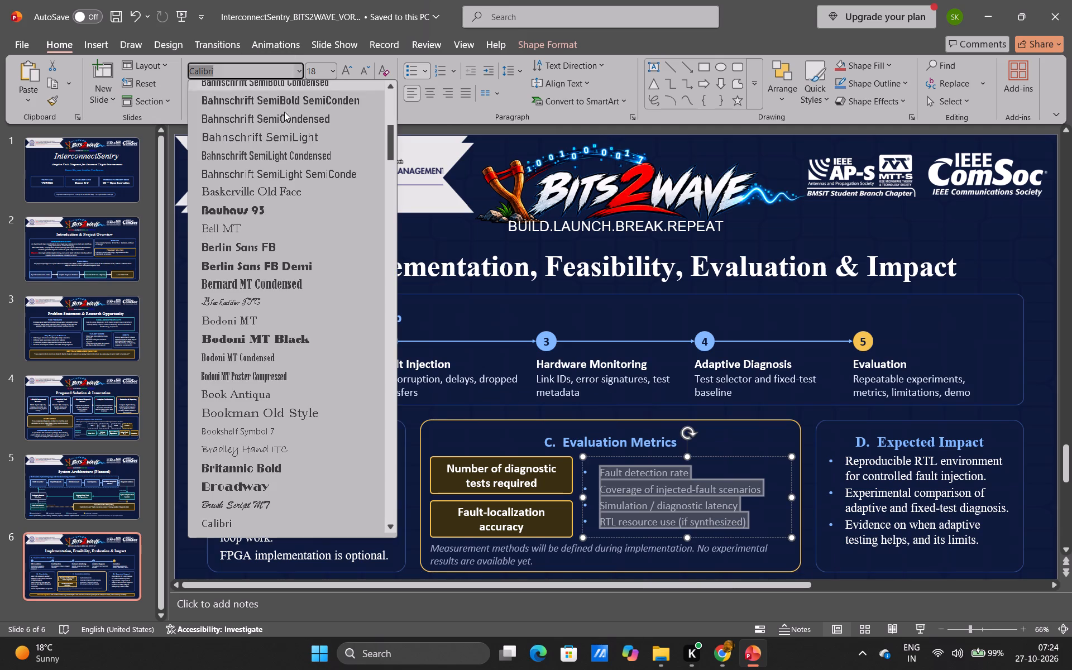
{"action": "scroll", "coordinate": [275, 132], "scroll_direction": "up", "scroll_amount": 18}
{"action": "left_click", "coordinate": [269, 172]}
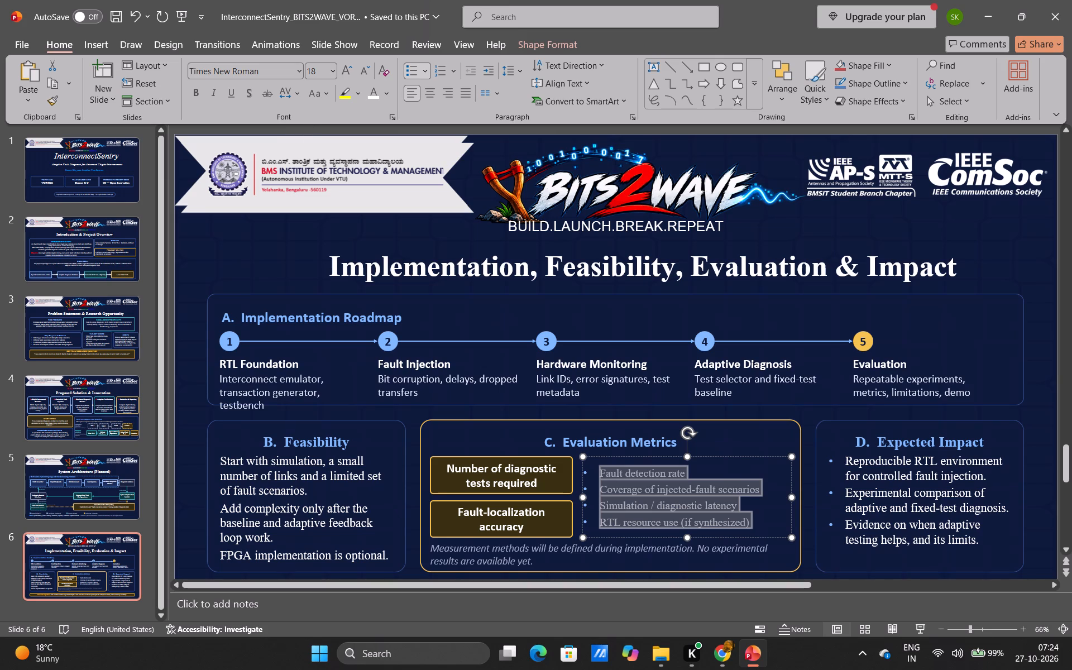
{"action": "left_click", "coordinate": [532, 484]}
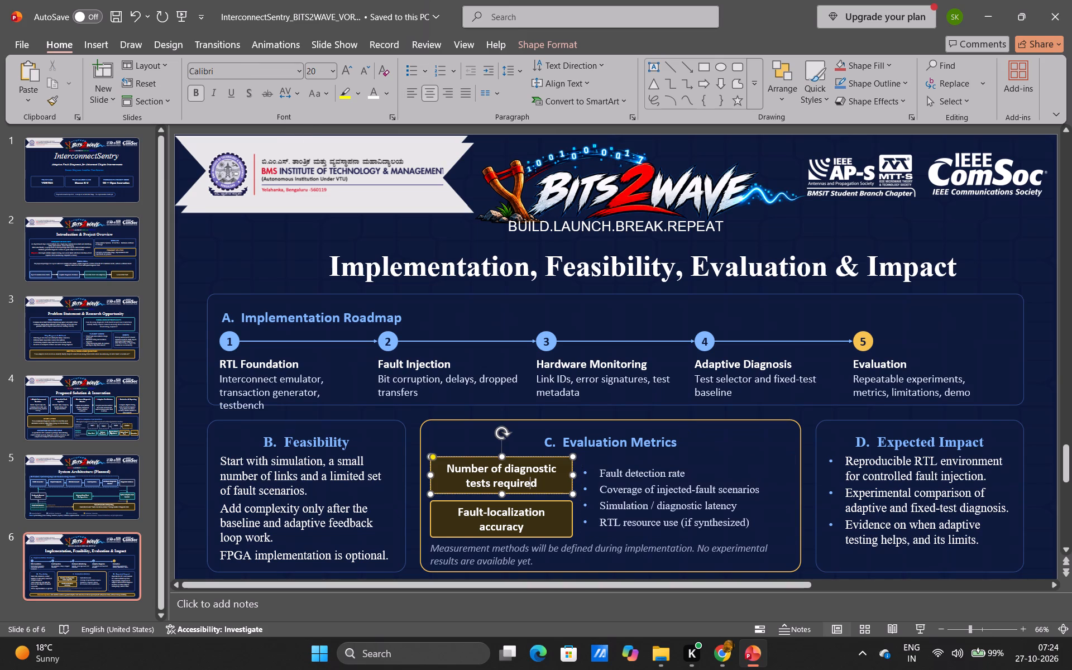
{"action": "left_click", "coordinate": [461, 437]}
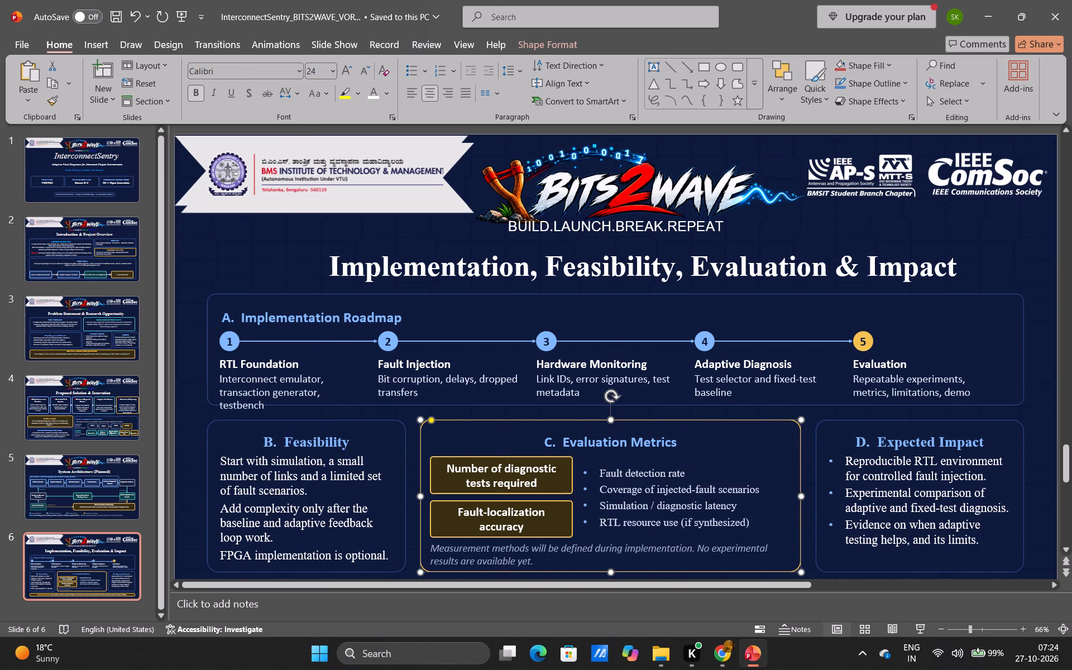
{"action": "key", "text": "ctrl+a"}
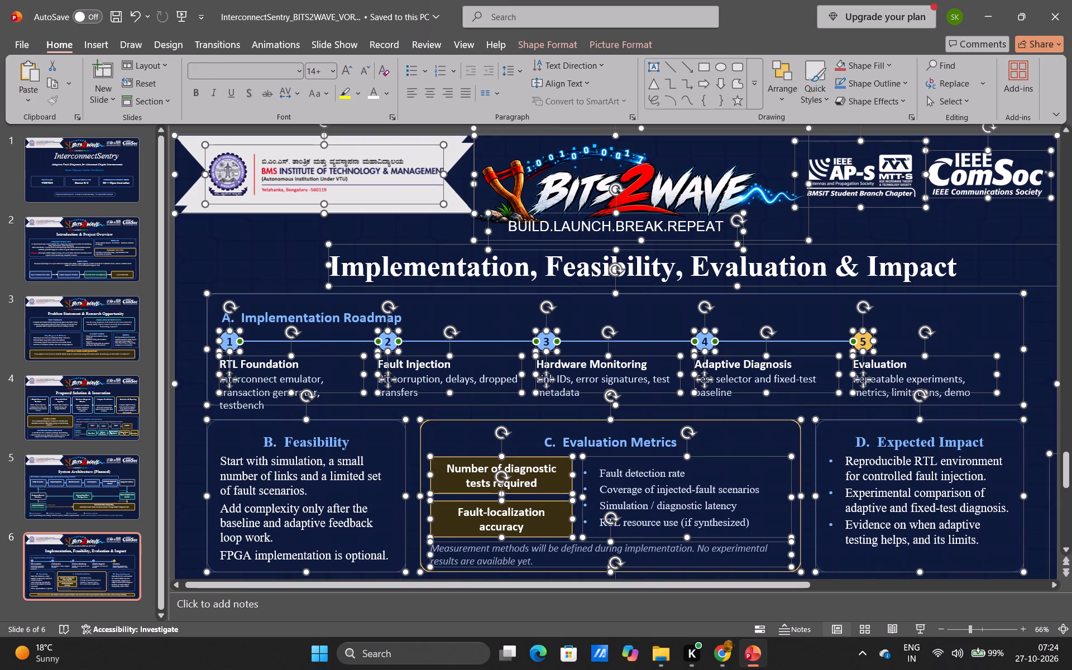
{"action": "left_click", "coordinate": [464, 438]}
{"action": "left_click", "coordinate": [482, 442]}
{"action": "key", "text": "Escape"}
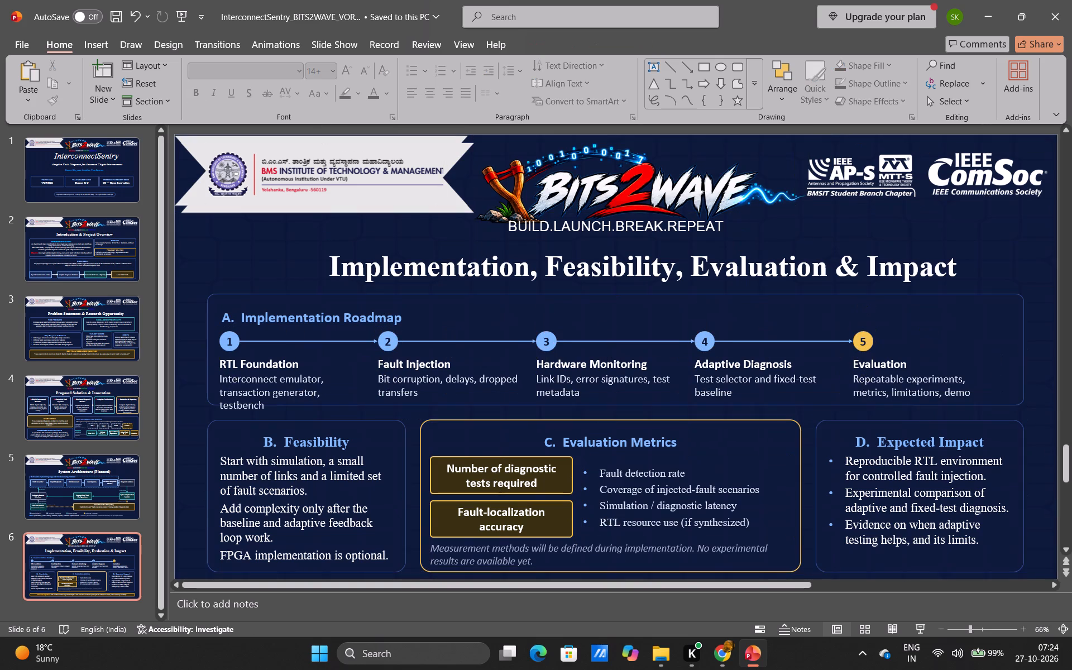
Set the italic measurement-methods note in the Evaluation Metrics block to 18 pt Times New Roman.
{"action": "left_click", "coordinate": [539, 564]}
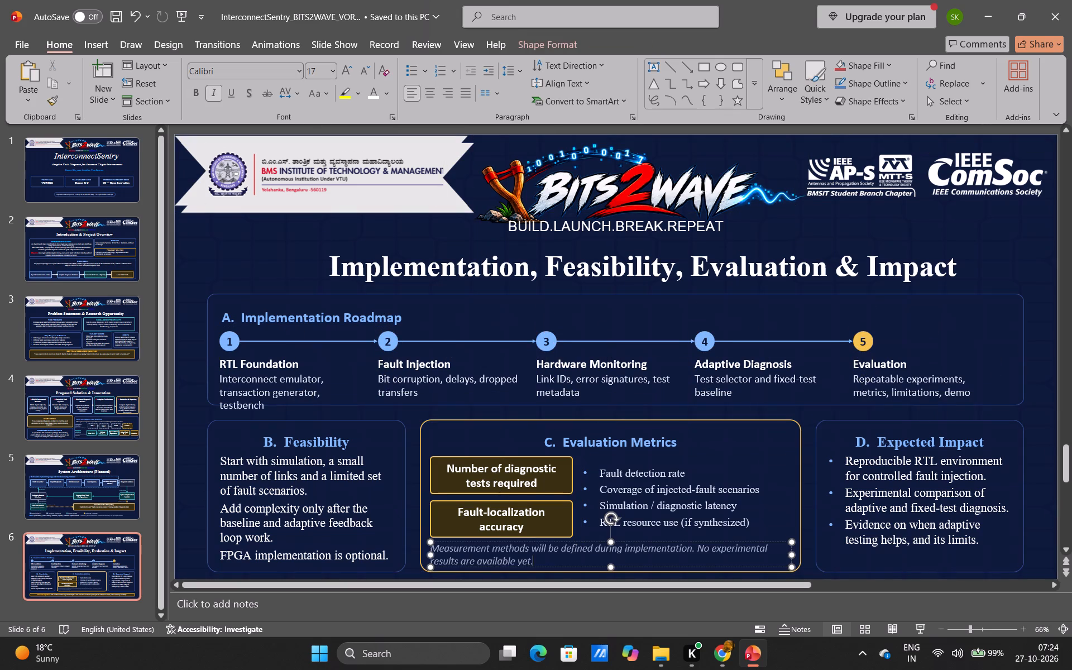
{"action": "key", "text": "ctrl+a"}
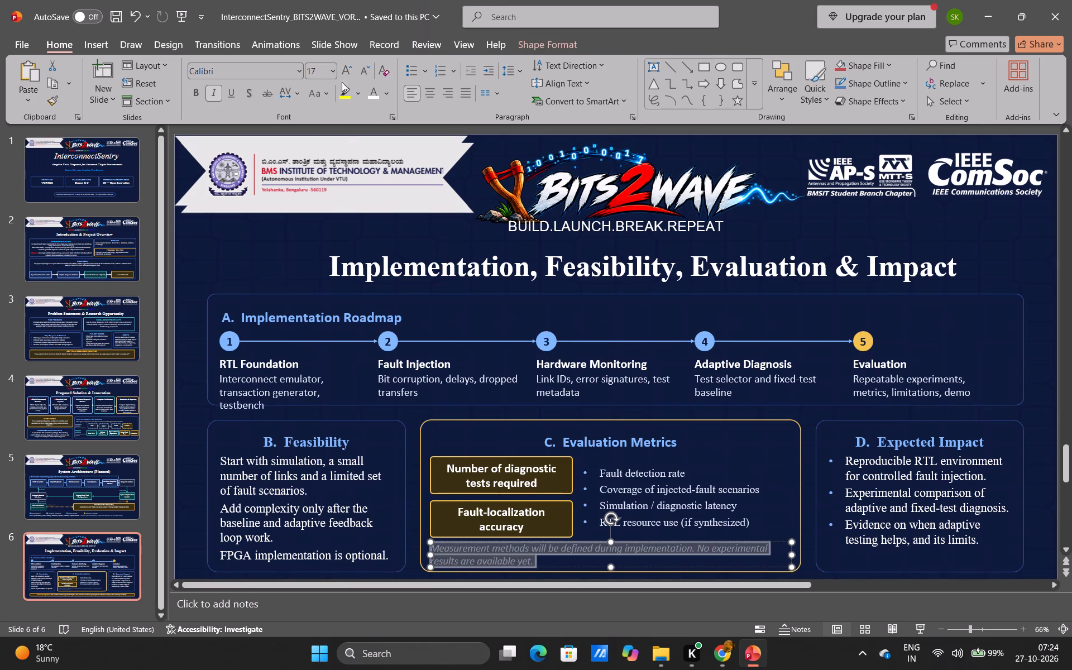
{"action": "left_click", "coordinate": [333, 75]}
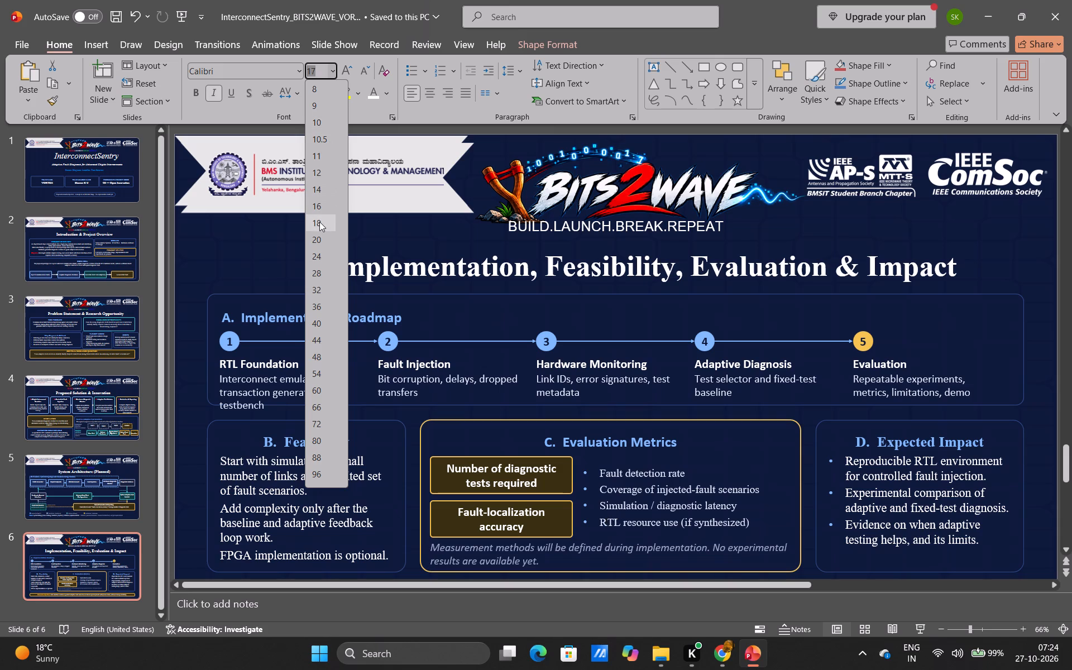
{"action": "left_click", "coordinate": [319, 222]}
{"action": "left_click", "coordinate": [299, 71]}
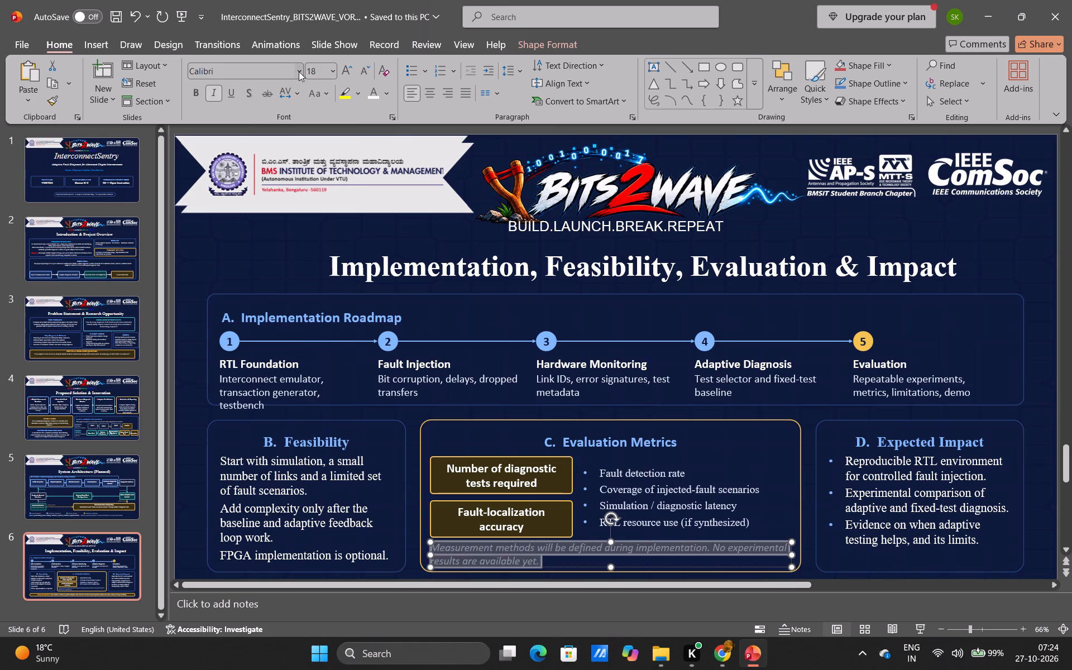
{"action": "scroll", "coordinate": [279, 118], "scroll_direction": "up", "scroll_amount": 10}
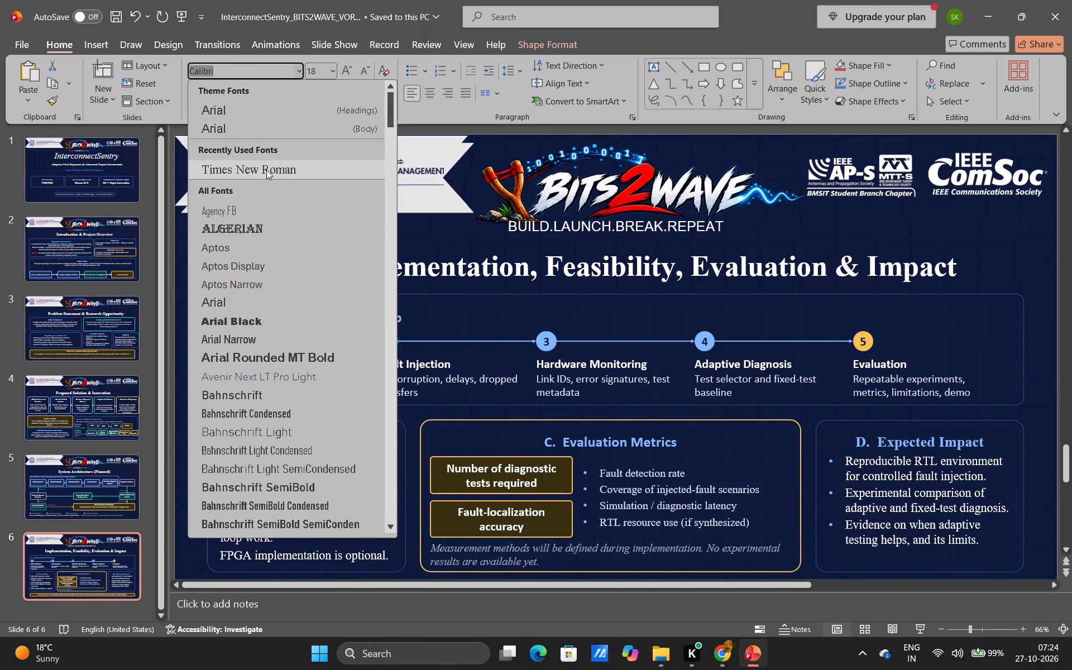
{"action": "left_click", "coordinate": [266, 170]}
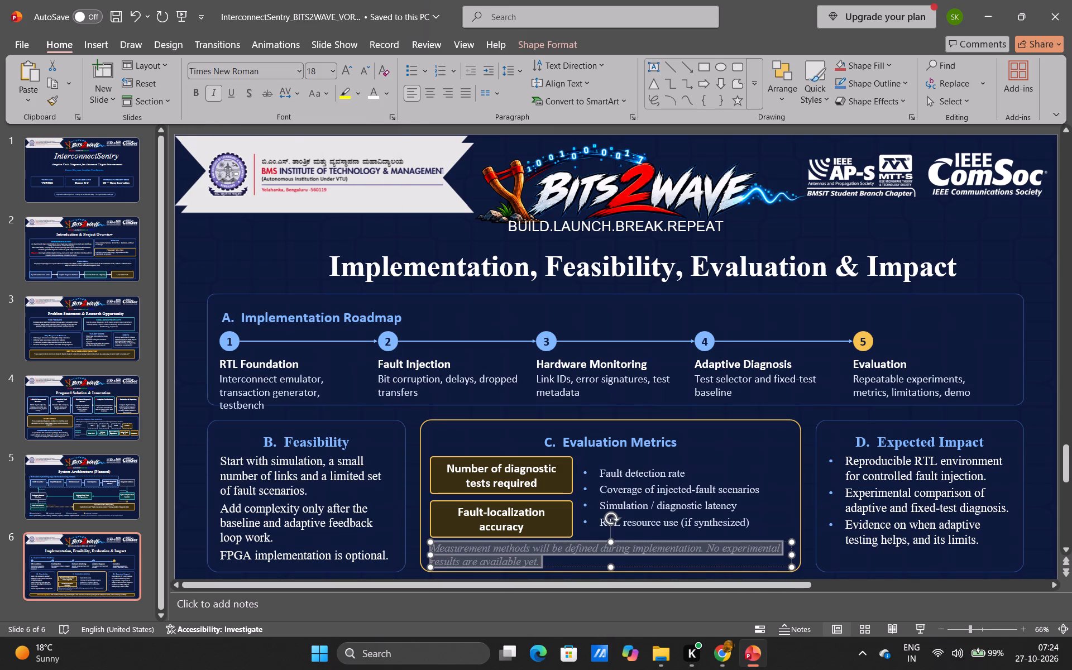
Change the "Fault-localization accuracy" box text to Times New Roman.
{"action": "left_click", "coordinate": [534, 524]}
{"action": "key", "text": "ctrl+a"}
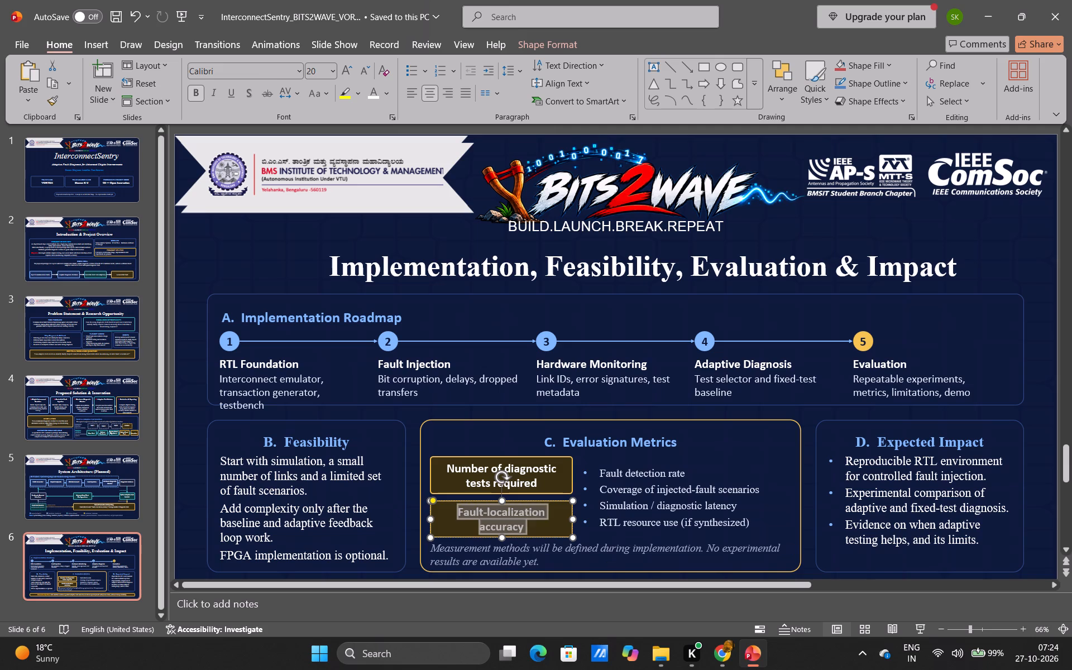
{"action": "left_click", "coordinate": [295, 73]}
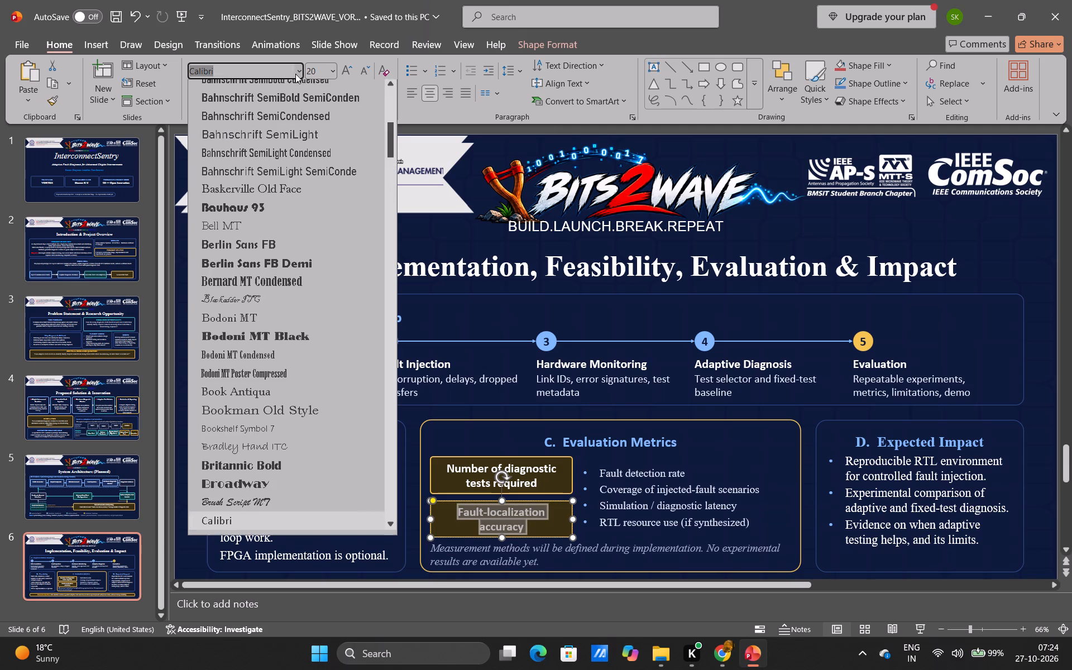
{"action": "scroll", "coordinate": [272, 135], "scroll_direction": "up", "scroll_amount": 10}
{"action": "left_click", "coordinate": [274, 169]}
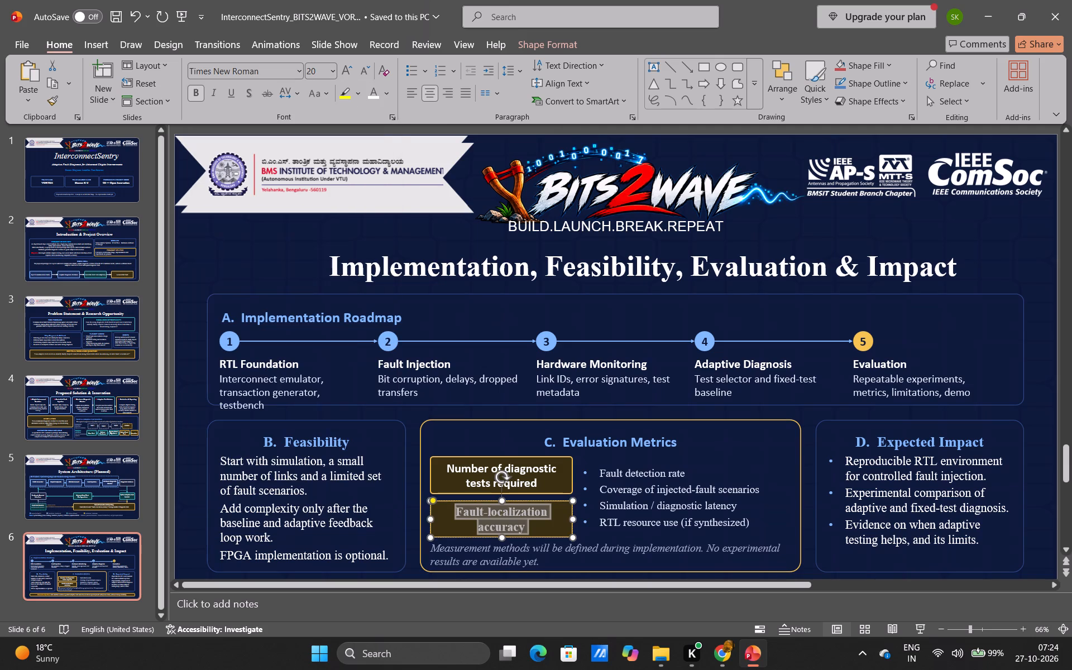
Change the "Number of diagnostic tests required" box text to Times New Roman.
{"action": "left_click", "coordinate": [537, 488]}
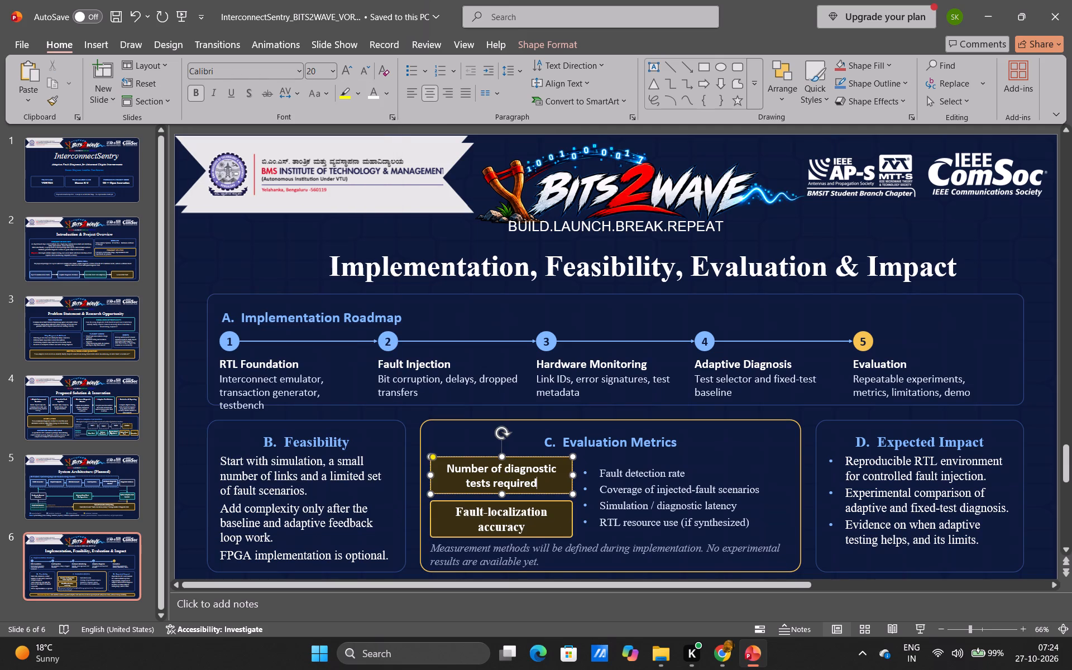
{"action": "key", "text": "ctrl+a"}
{"action": "left_click", "coordinate": [298, 71]}
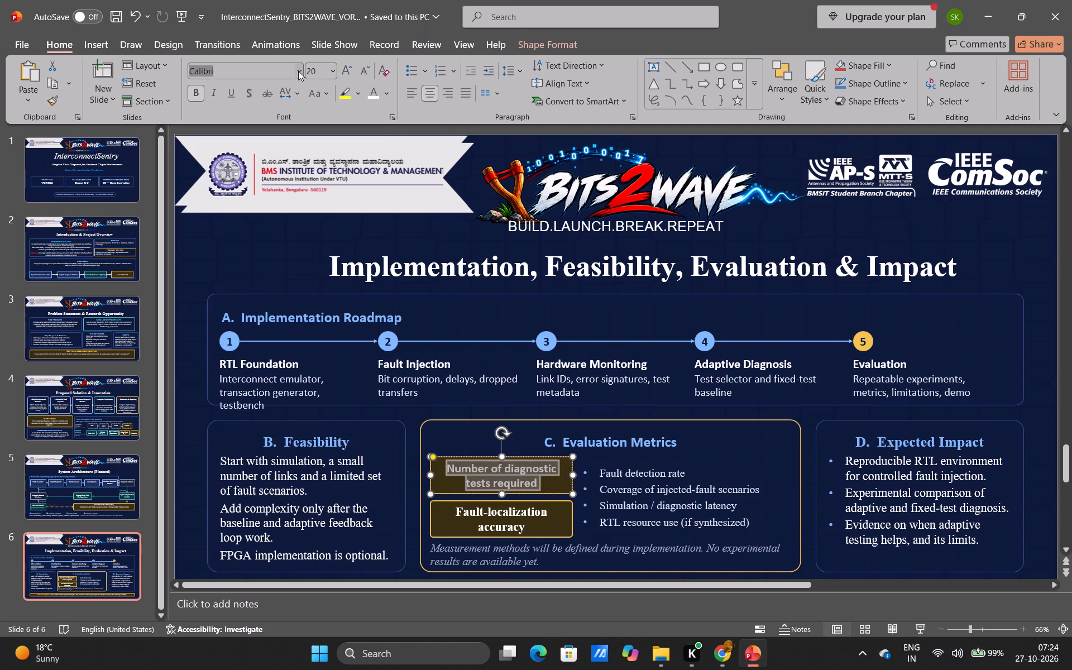
{"action": "scroll", "coordinate": [286, 123], "scroll_direction": "up", "scroll_amount": 12}
{"action": "left_click", "coordinate": [282, 172]}
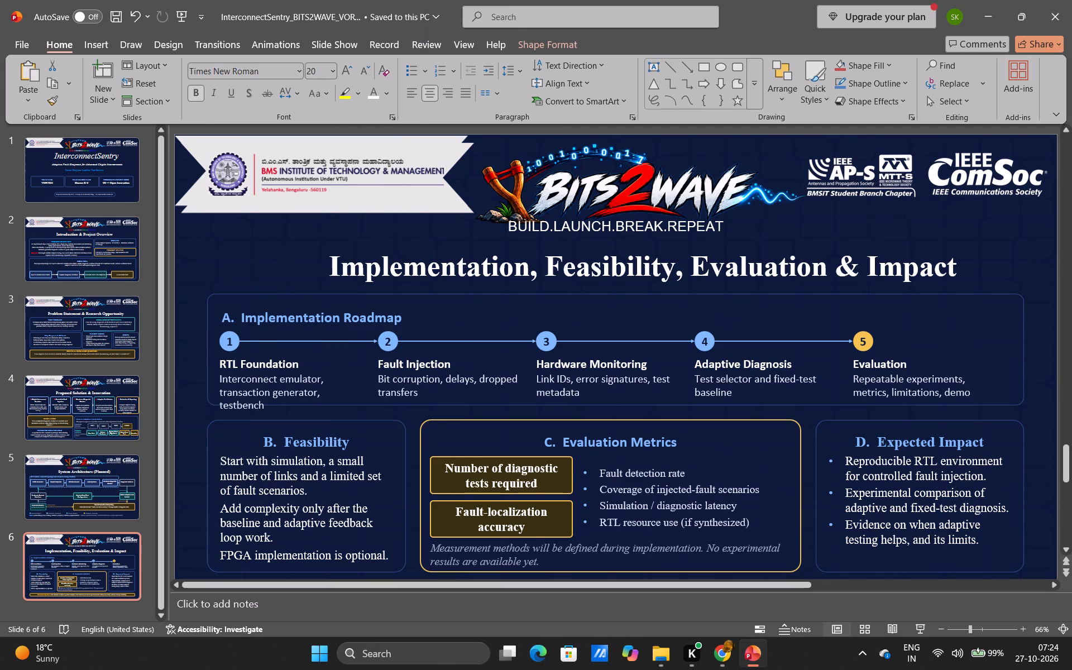
{"action": "left_click", "coordinate": [243, 260]}
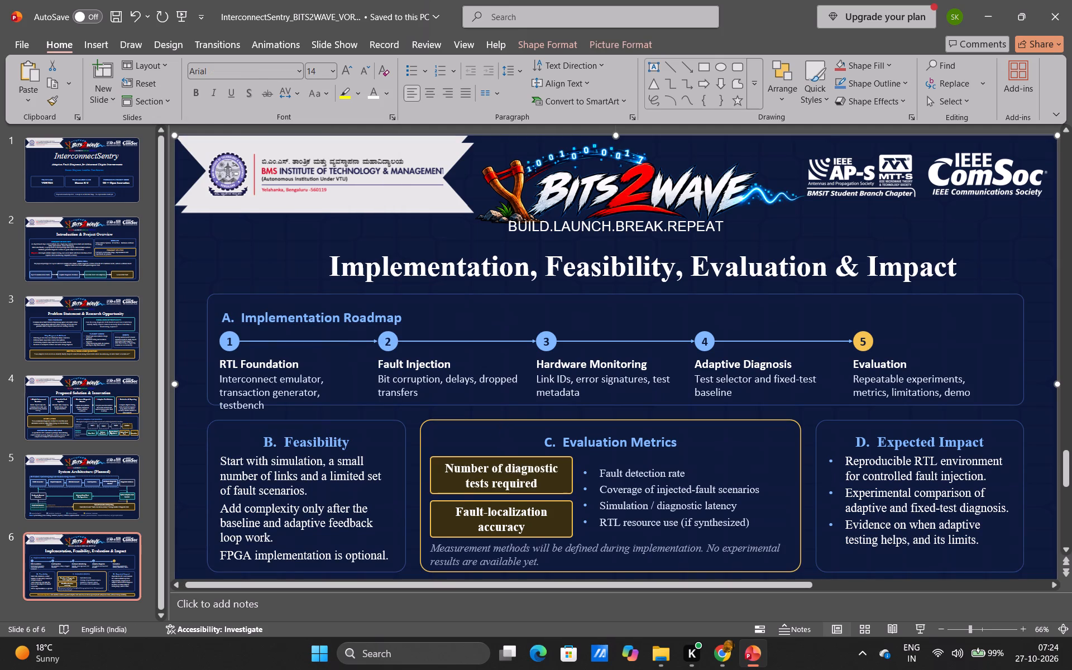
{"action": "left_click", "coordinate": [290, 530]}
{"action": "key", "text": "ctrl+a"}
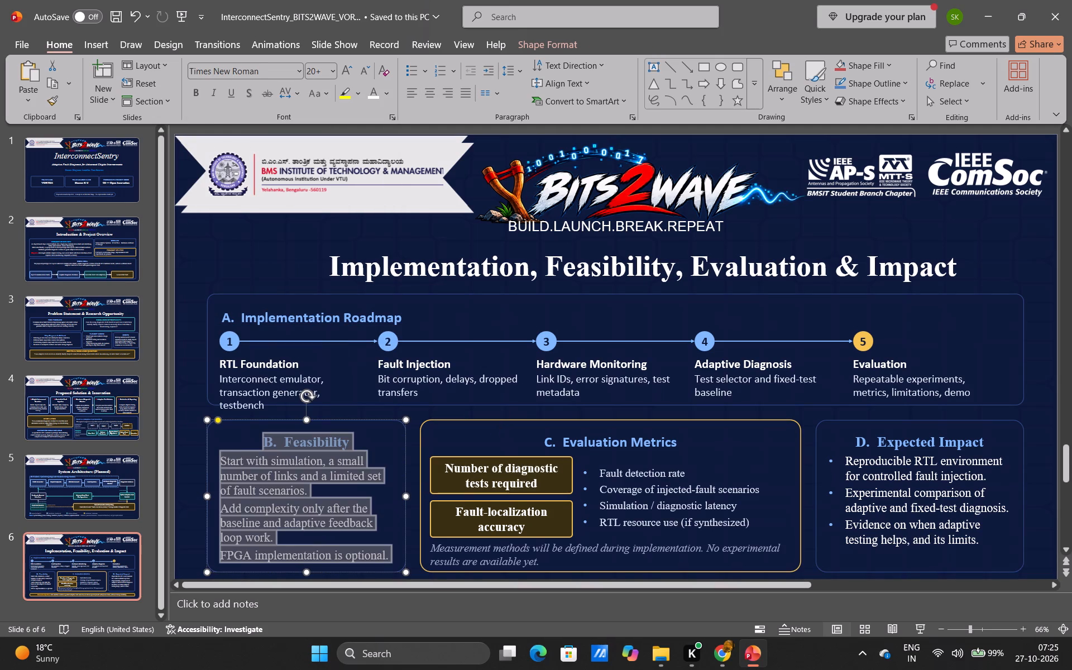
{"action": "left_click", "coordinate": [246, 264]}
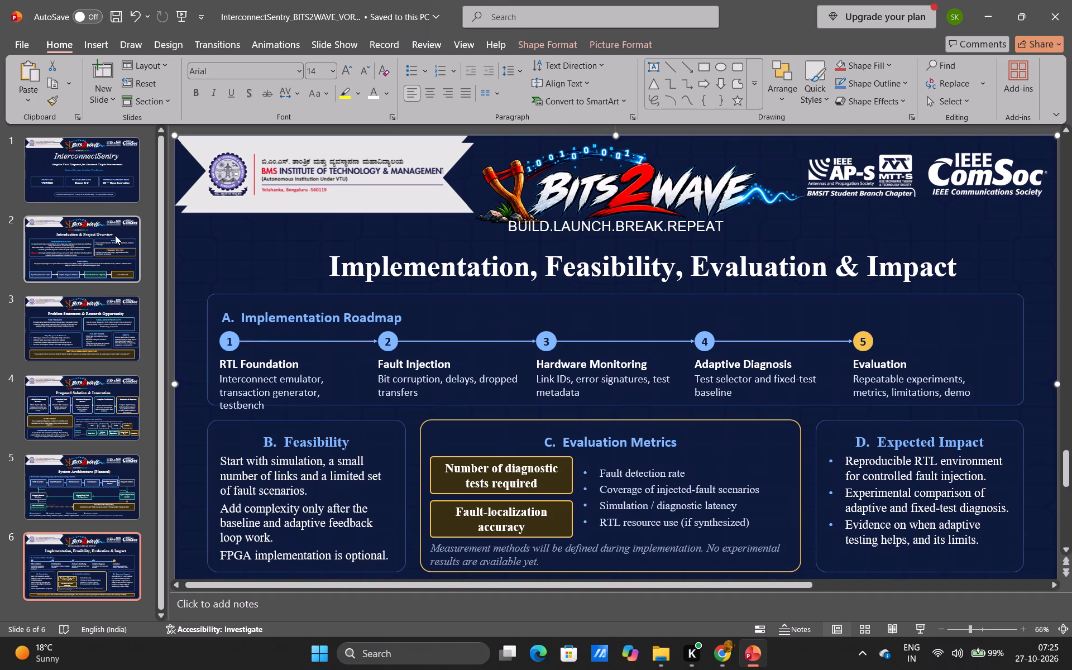
Save the presentation.
{"action": "key", "text": "ctrl+s"}
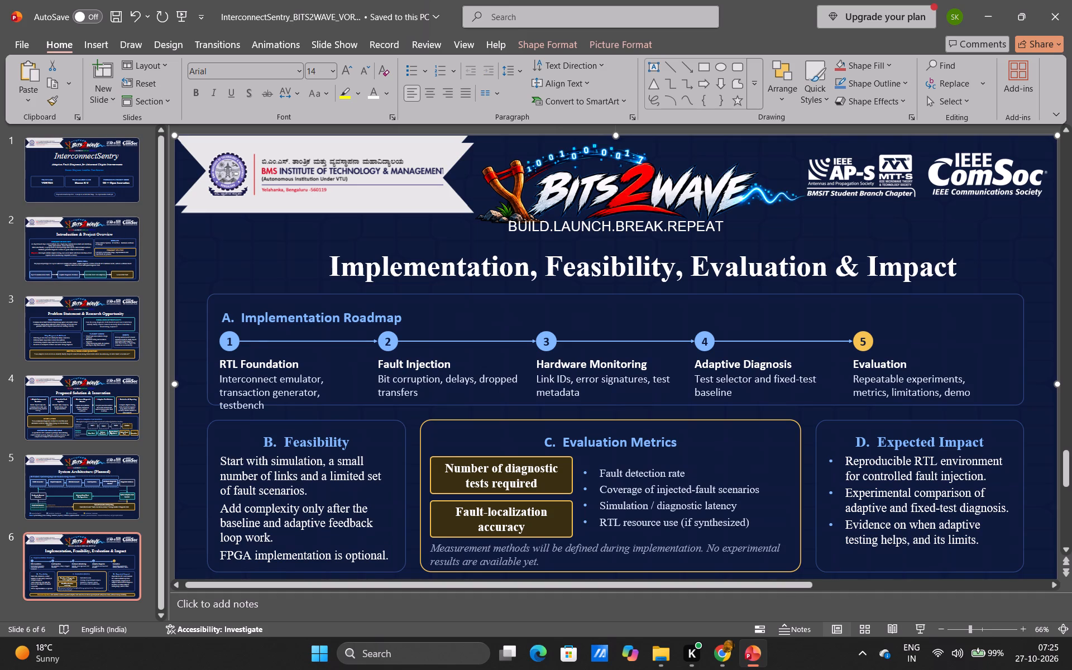
Preview slide 6 in Reading View and return to the editing view.
{"action": "left_click", "coordinate": [894, 630]}
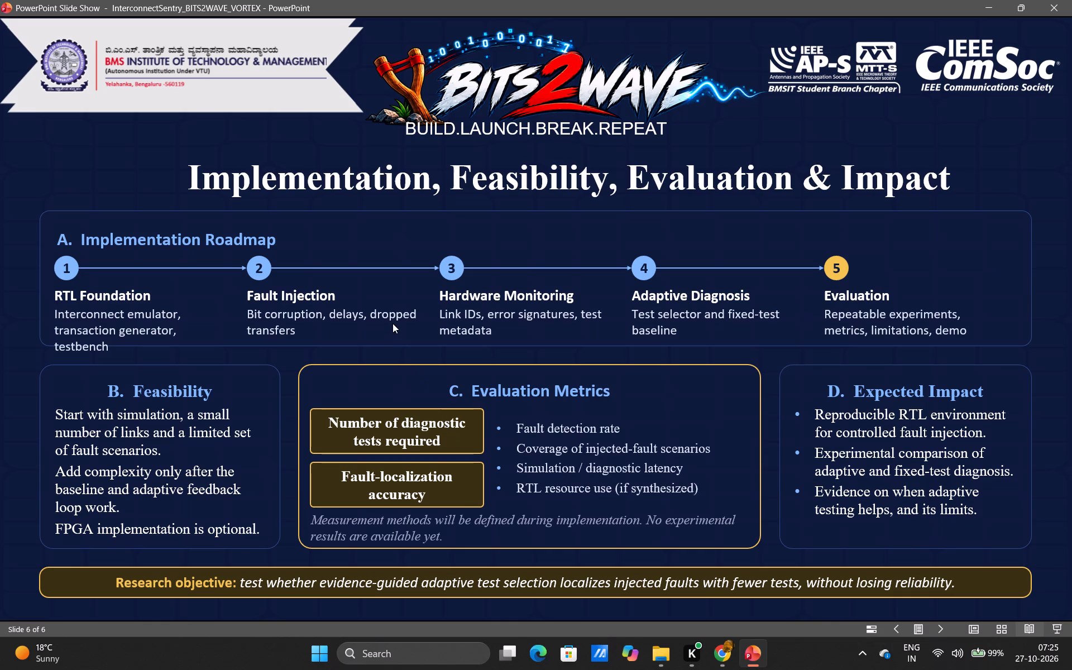
{"action": "key", "text": "Escape"}
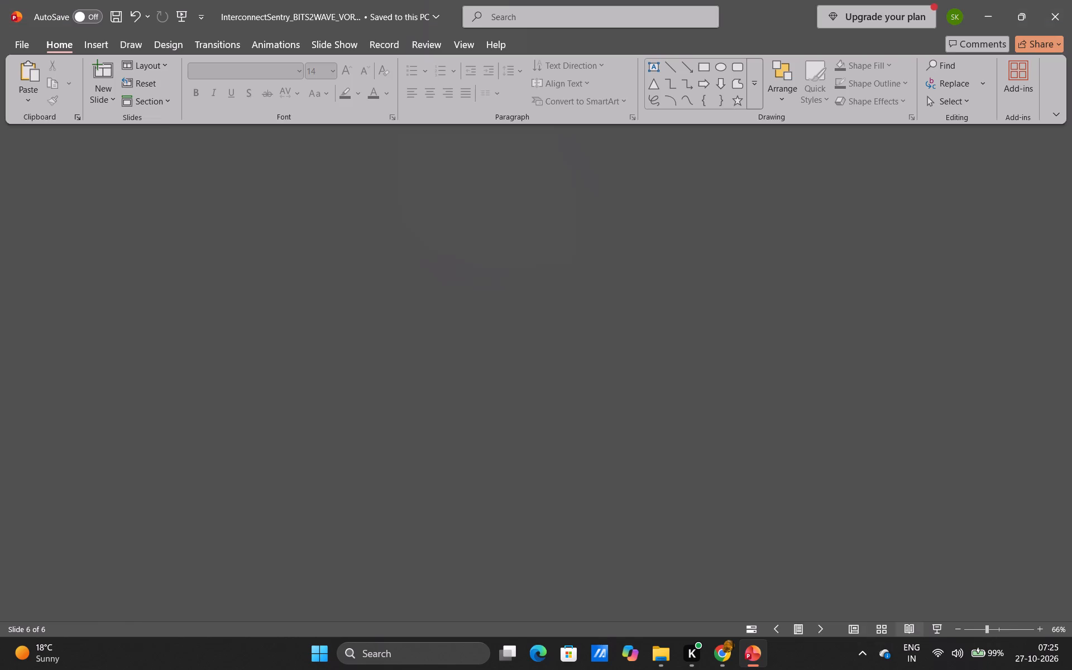
Save the presentation again after the preview.
{"action": "key", "text": "ctrl+s"}
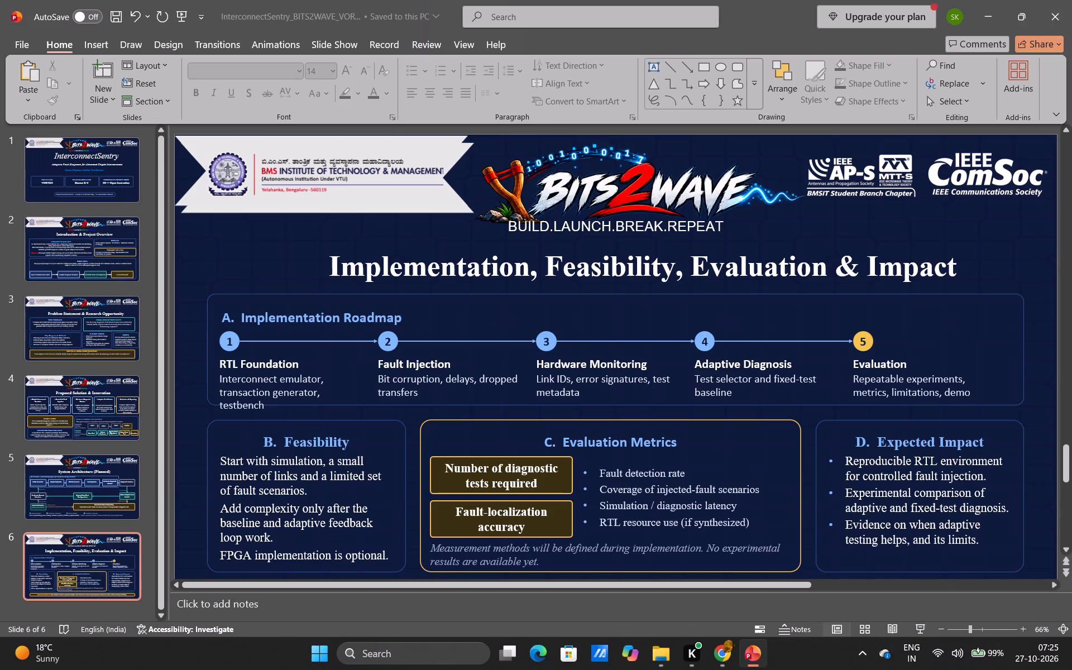
{"action": "key", "text": "ctrl+s"}
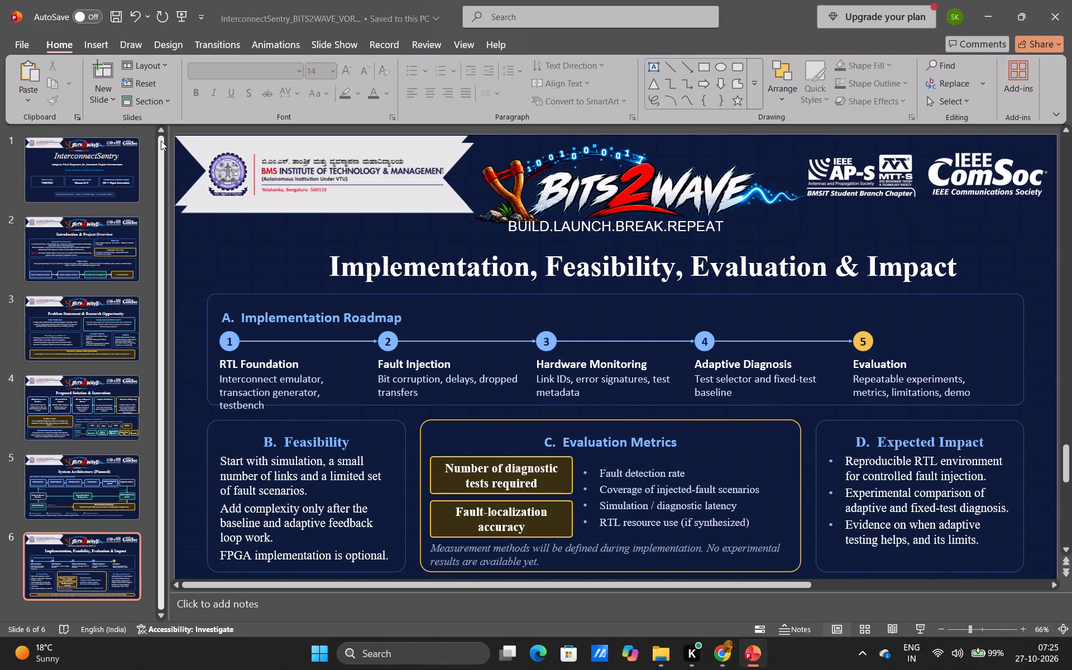